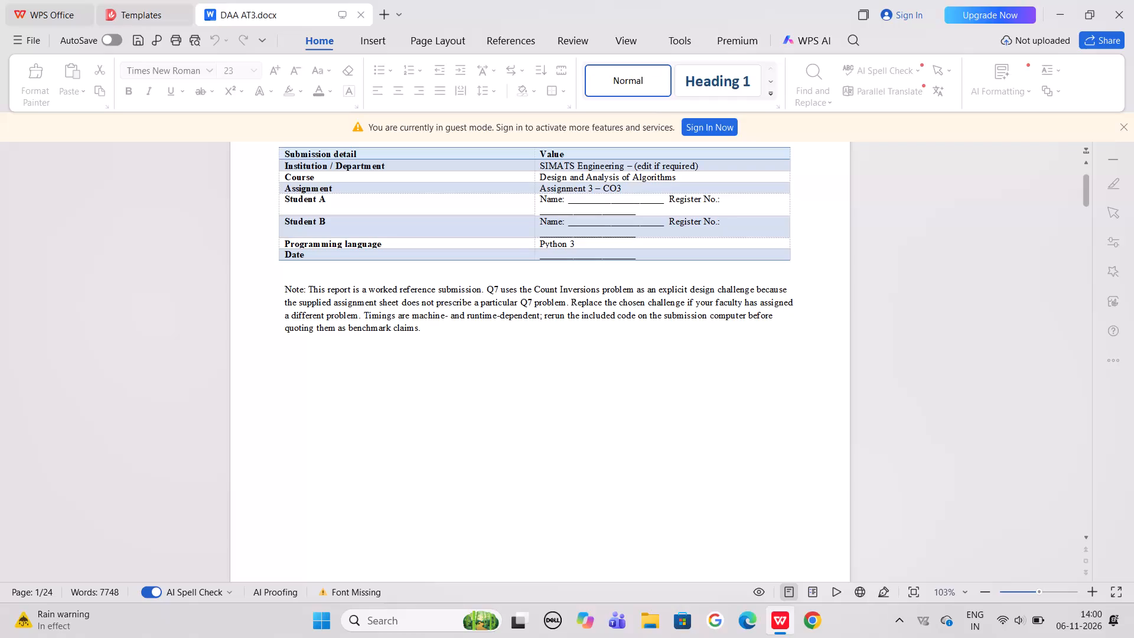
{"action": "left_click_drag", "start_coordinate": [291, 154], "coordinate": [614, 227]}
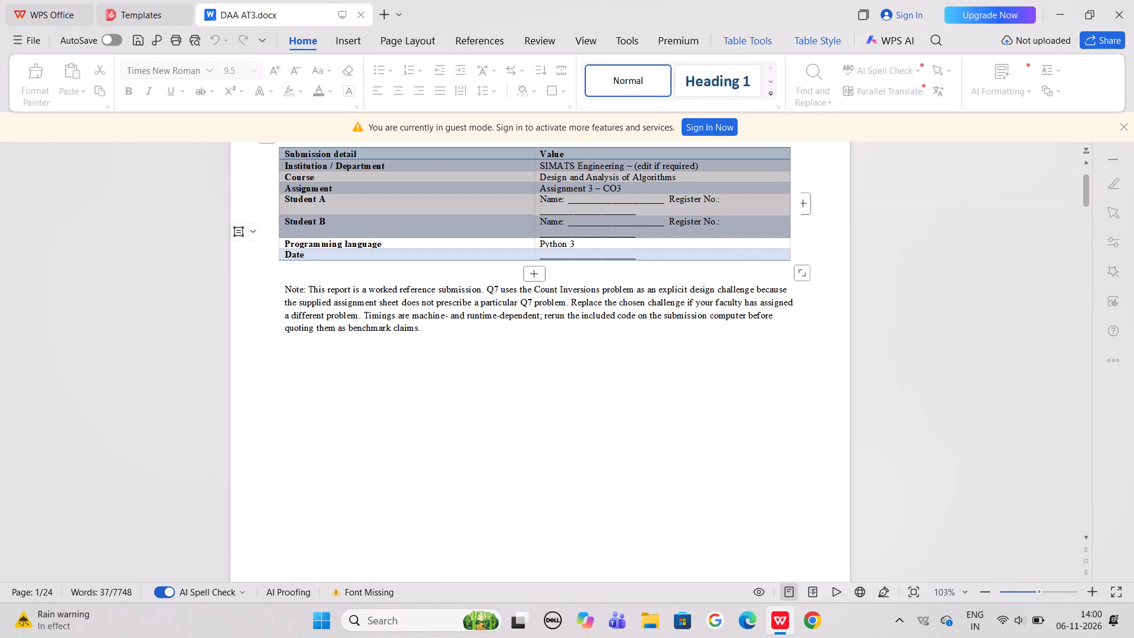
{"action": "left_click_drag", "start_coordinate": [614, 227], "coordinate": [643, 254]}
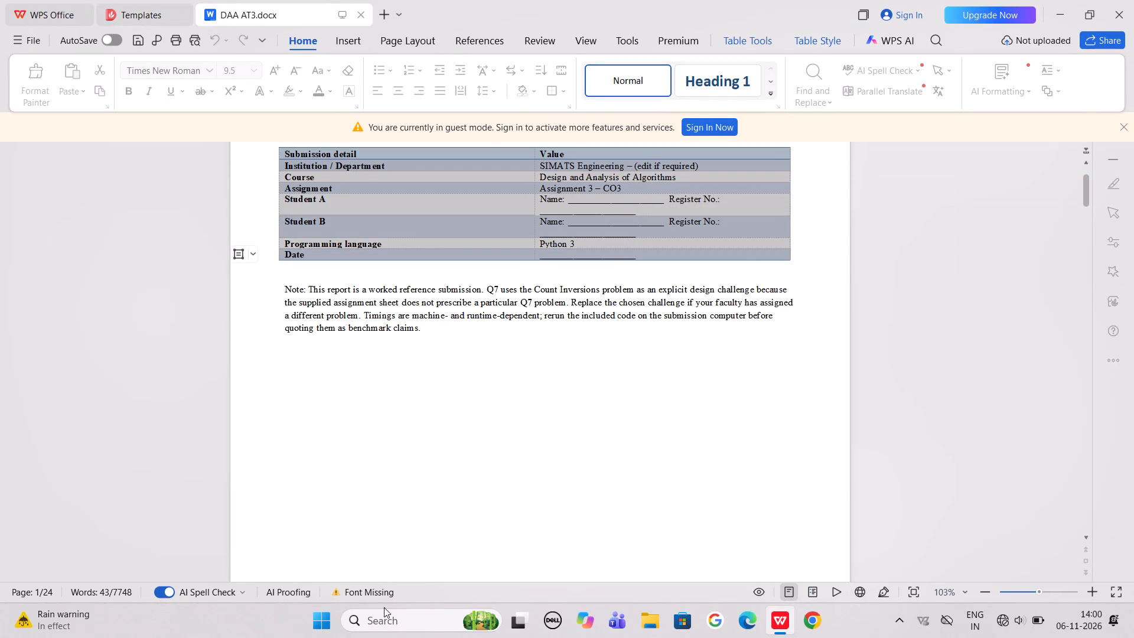
Switch to Microsoft Word and open the recent document DAA AT3.docx.
{"action": "left_click", "coordinate": [400, 632]}
{"action": "type", "text": "word"}
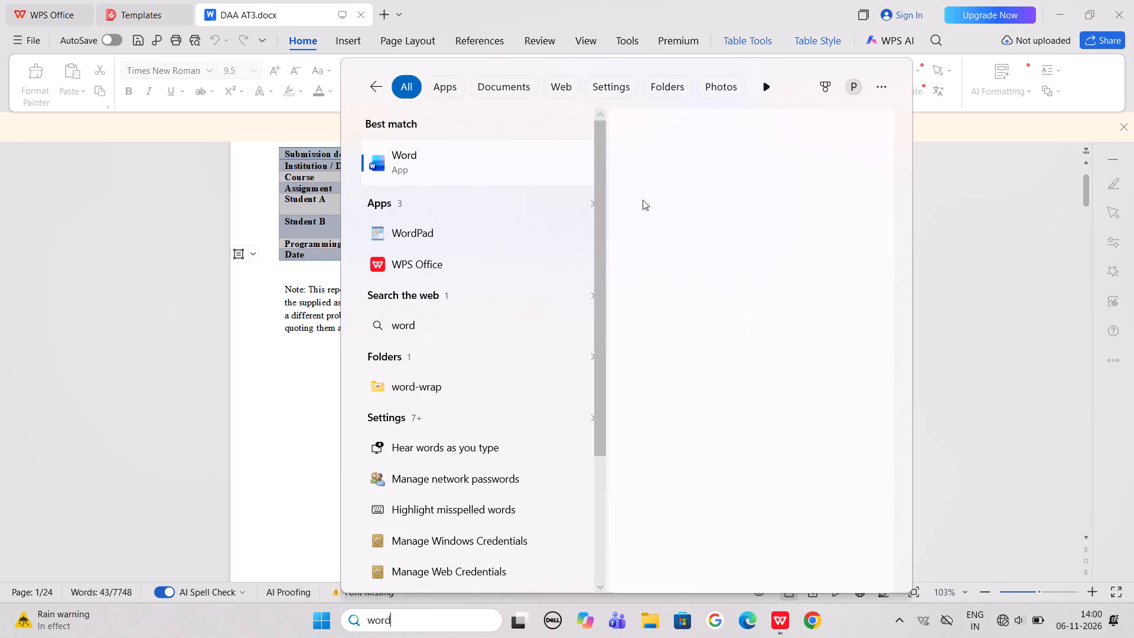
{"action": "left_click", "coordinate": [561, 178]}
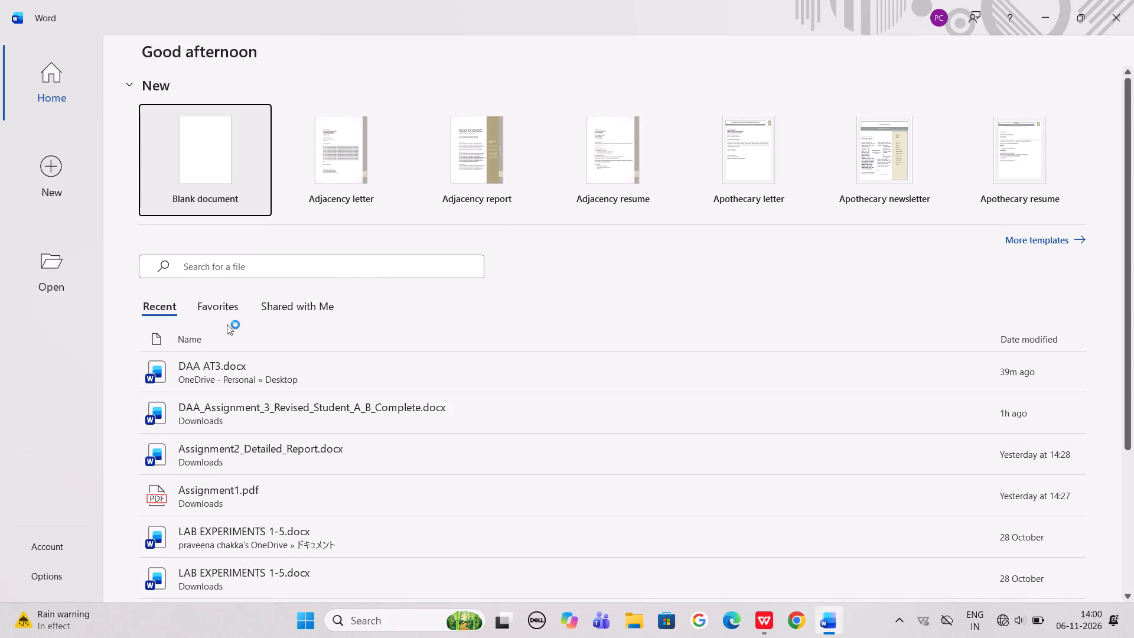
{"action": "double_click", "coordinate": [204, 366]}
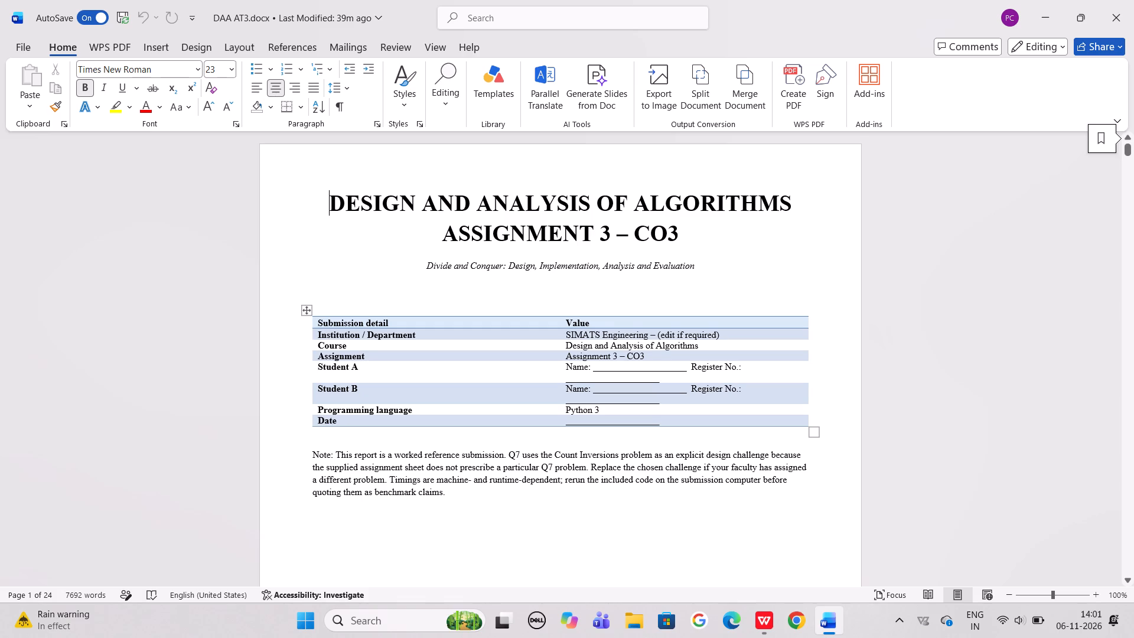
Remove the version number 3 after Python in the Programming language row of the submission table.
{"action": "scroll", "coordinate": [552, 450], "scroll_direction": "down", "scroll_amount": 2}
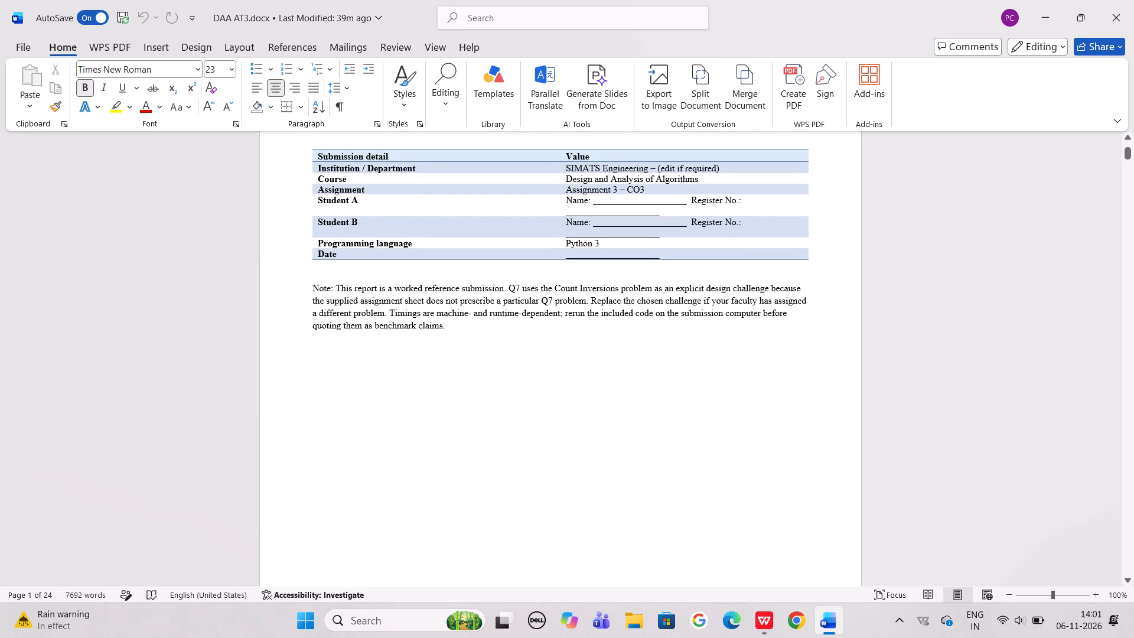
{"action": "left_click", "coordinate": [605, 245]}
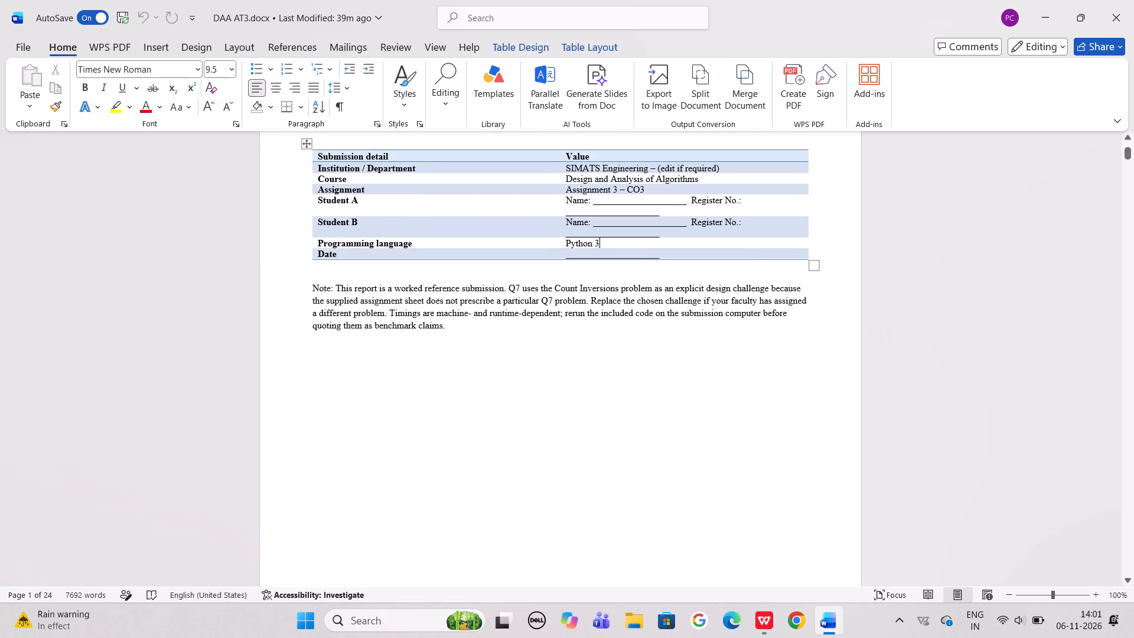
{"action": "key", "text": "BackSpace"}
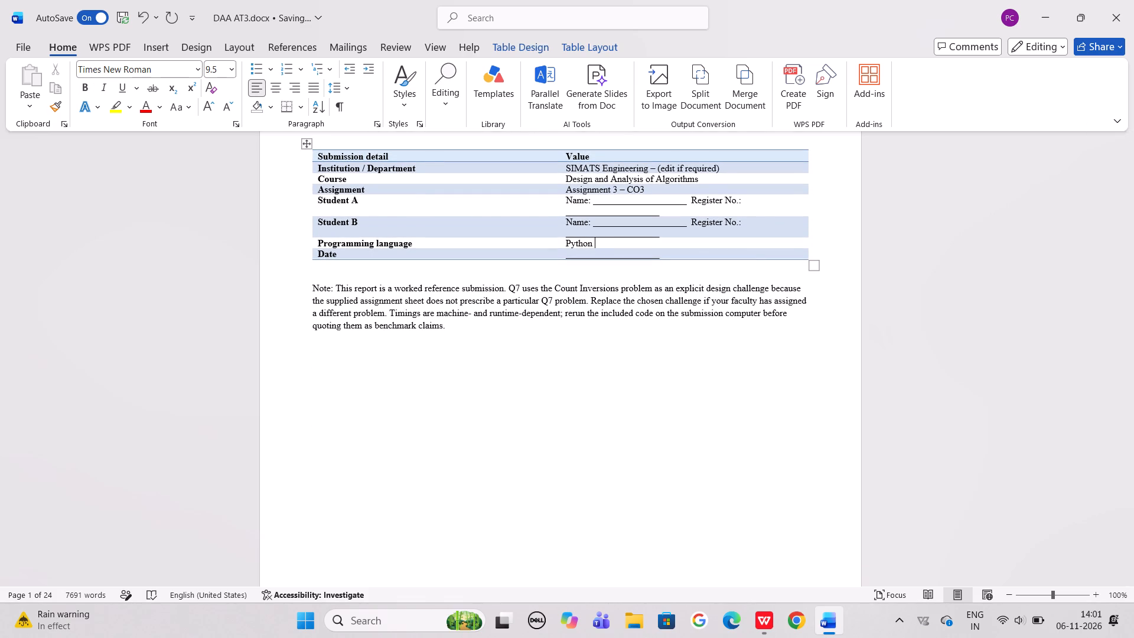
Set the font size of the cover page's submission table and the note below it to 12.
{"action": "key", "text": "Page_Down"}
{"action": "scroll", "coordinate": [605, 245], "scroll_direction": "up", "scroll_amount": 4}
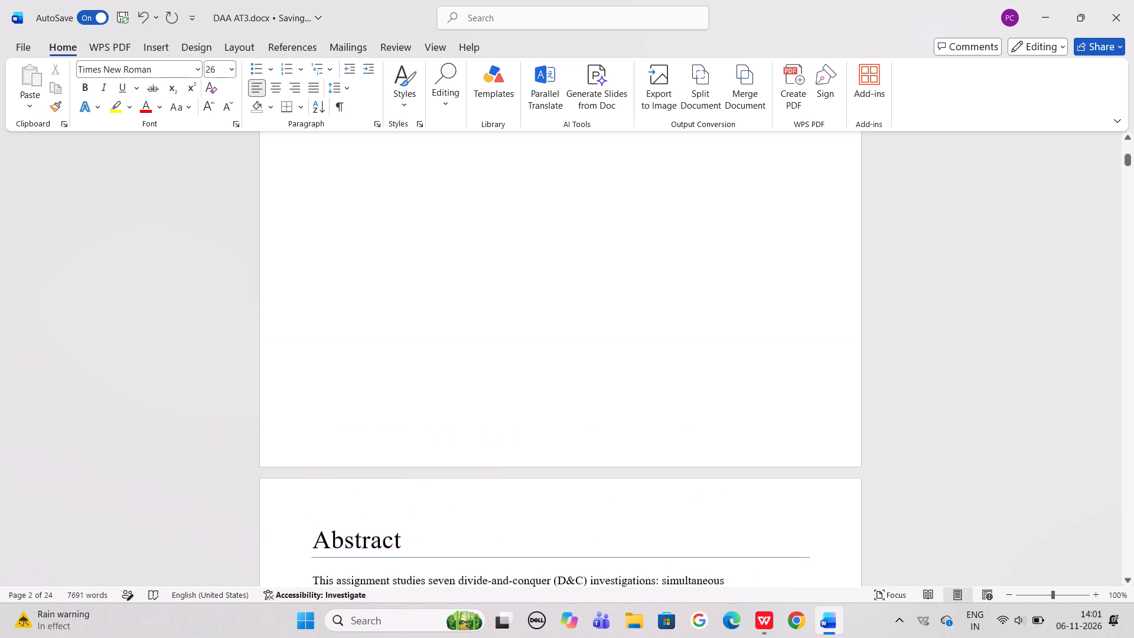
{"action": "scroll", "coordinate": [605, 245], "scroll_direction": "up", "scroll_amount": 4}
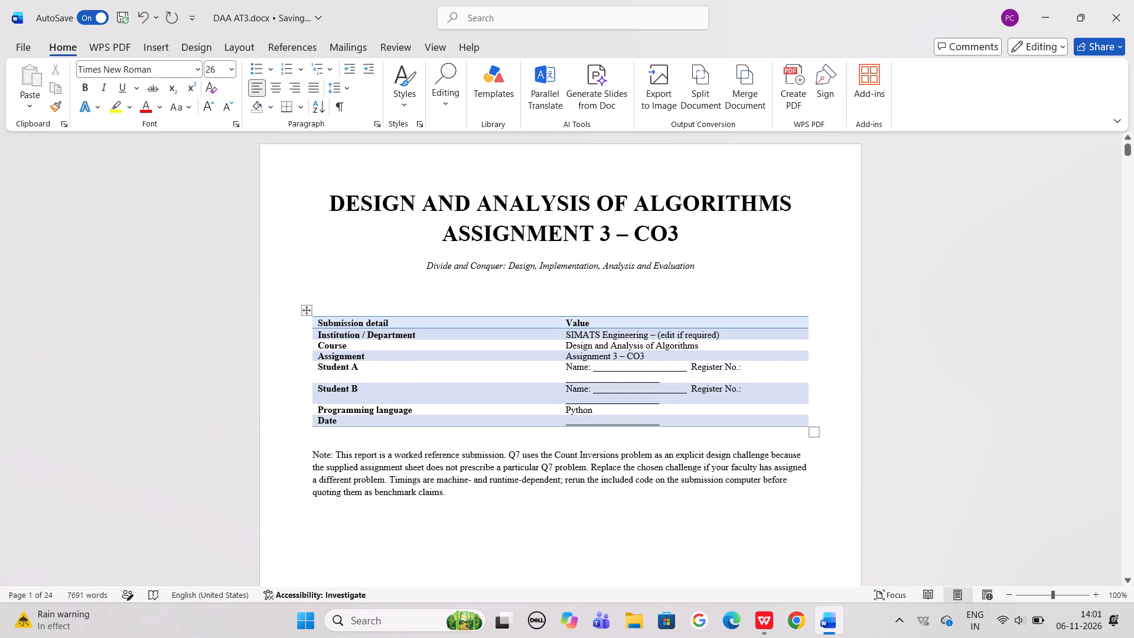
{"action": "left_click_drag", "start_coordinate": [329, 297], "coordinate": [485, 508]}
{"action": "left_click", "coordinate": [586, 460]}
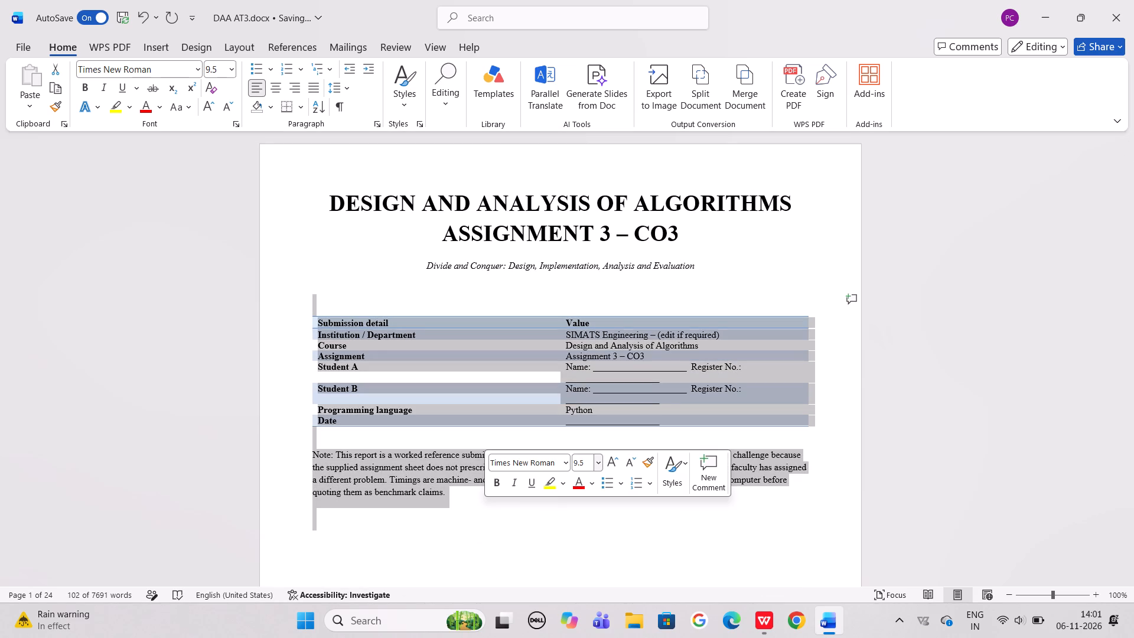
{"action": "key", "text": "End"}
{"action": "key", "text": "Left"}
{"action": "key", "text": "Return"}
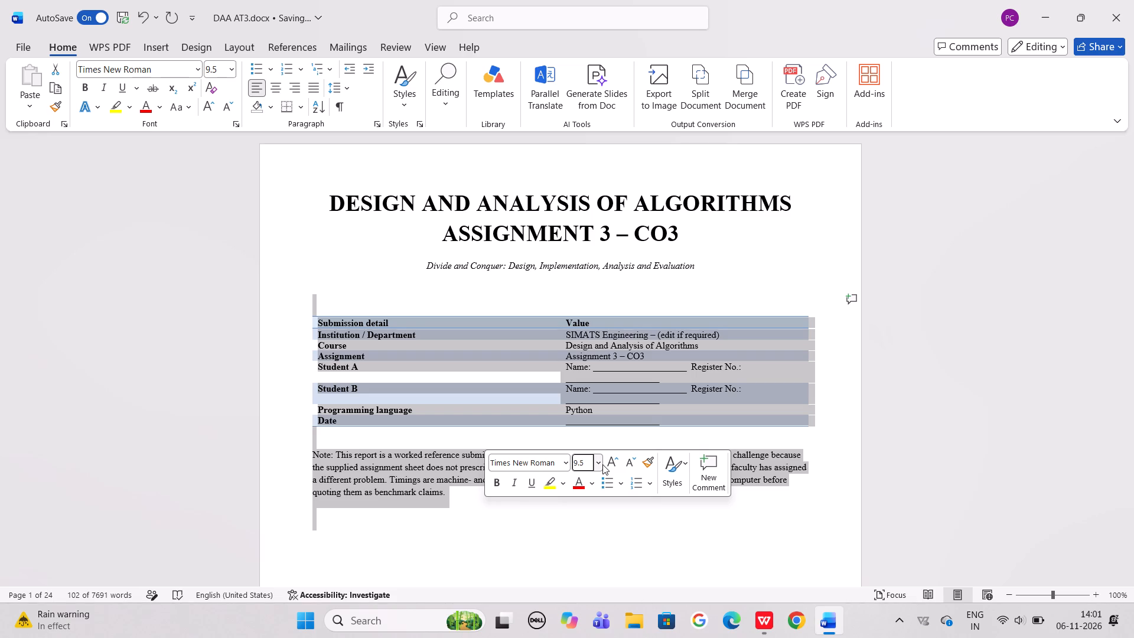
{"action": "left_click", "coordinate": [597, 463]}
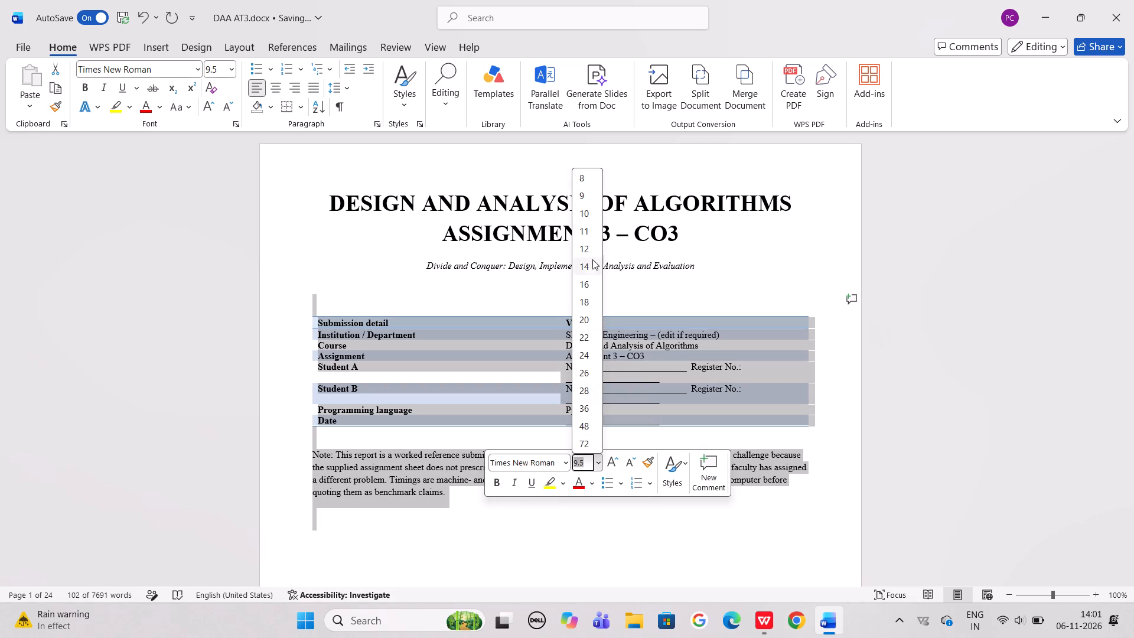
{"action": "left_click", "coordinate": [586, 255]}
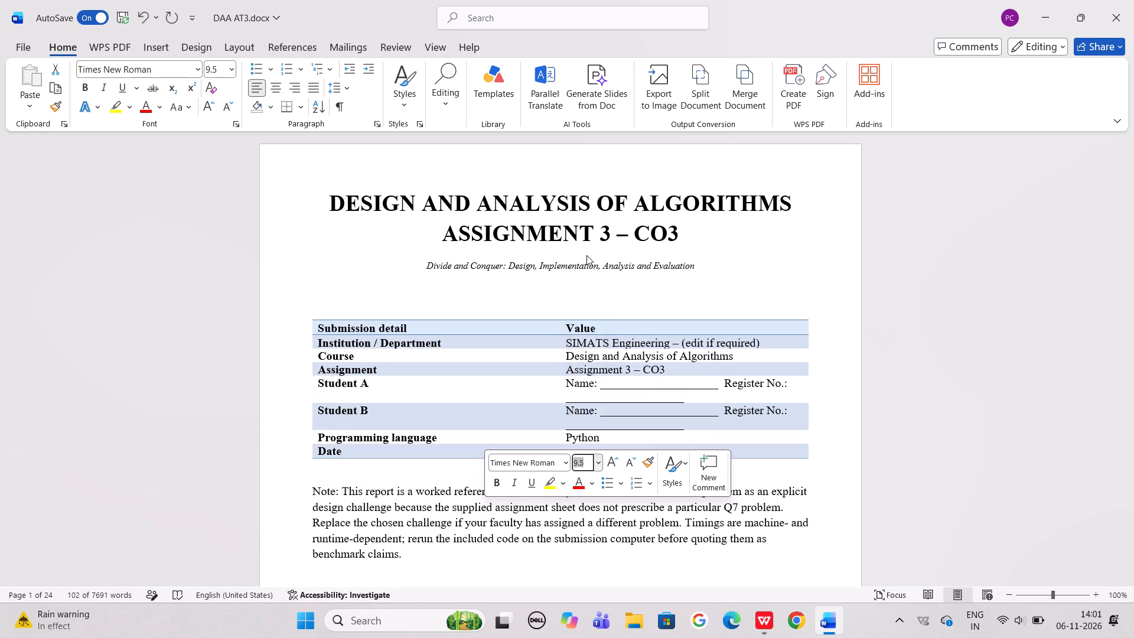
{"action": "left_click", "coordinate": [524, 581]}
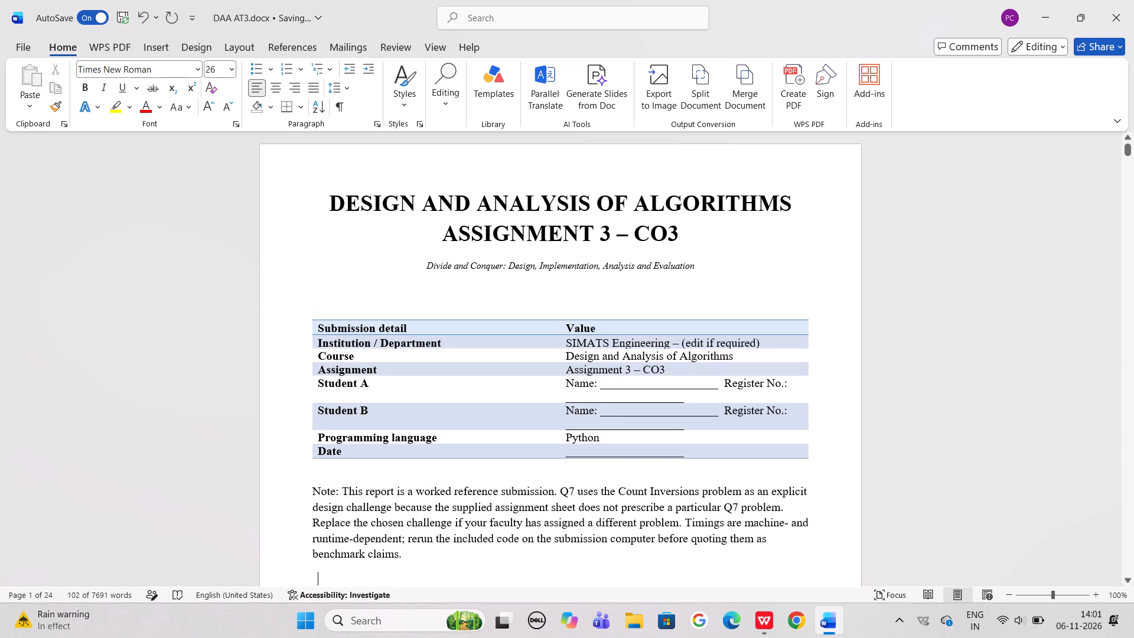
{"action": "left_click", "coordinate": [524, 581]}
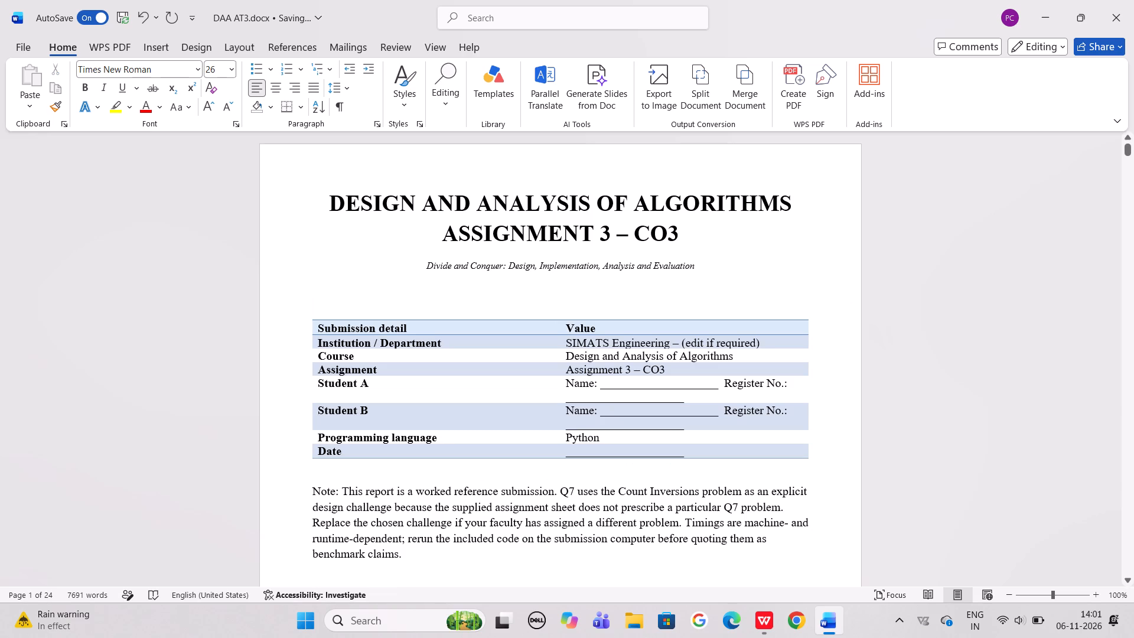
Set the font size of the bulleted list under the Contents heading to 12.
{"action": "scroll", "coordinate": [564, 566], "scroll_direction": "down", "scroll_amount": 8}
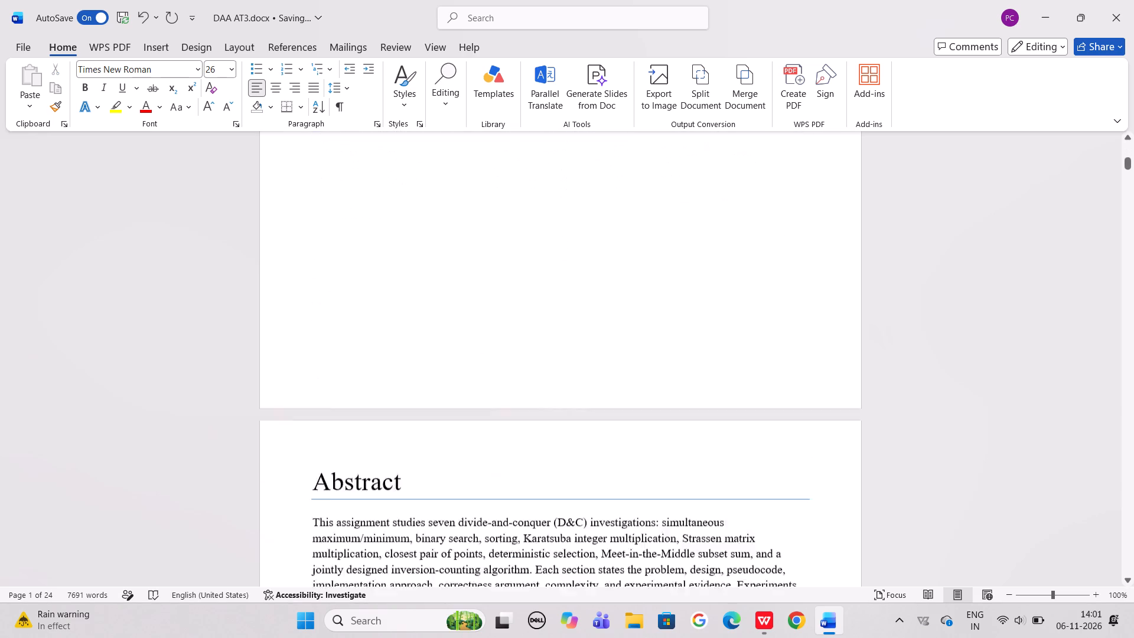
{"action": "scroll", "coordinate": [564, 566], "scroll_direction": "down", "scroll_amount": 3}
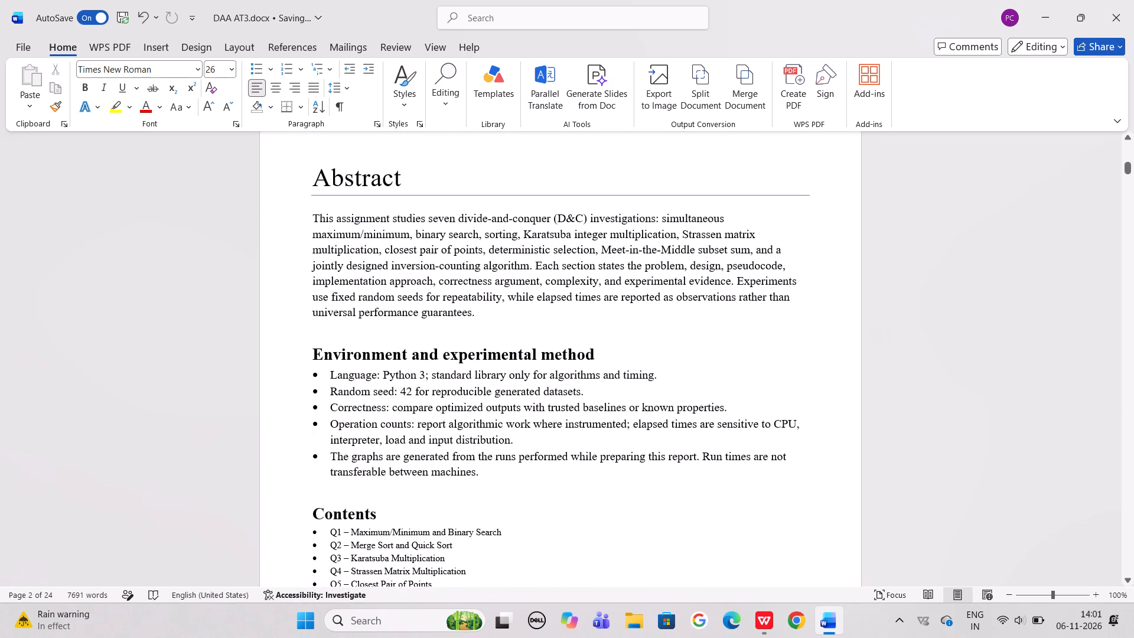
{"action": "scroll", "coordinate": [345, 457], "scroll_direction": "down", "scroll_amount": 4}
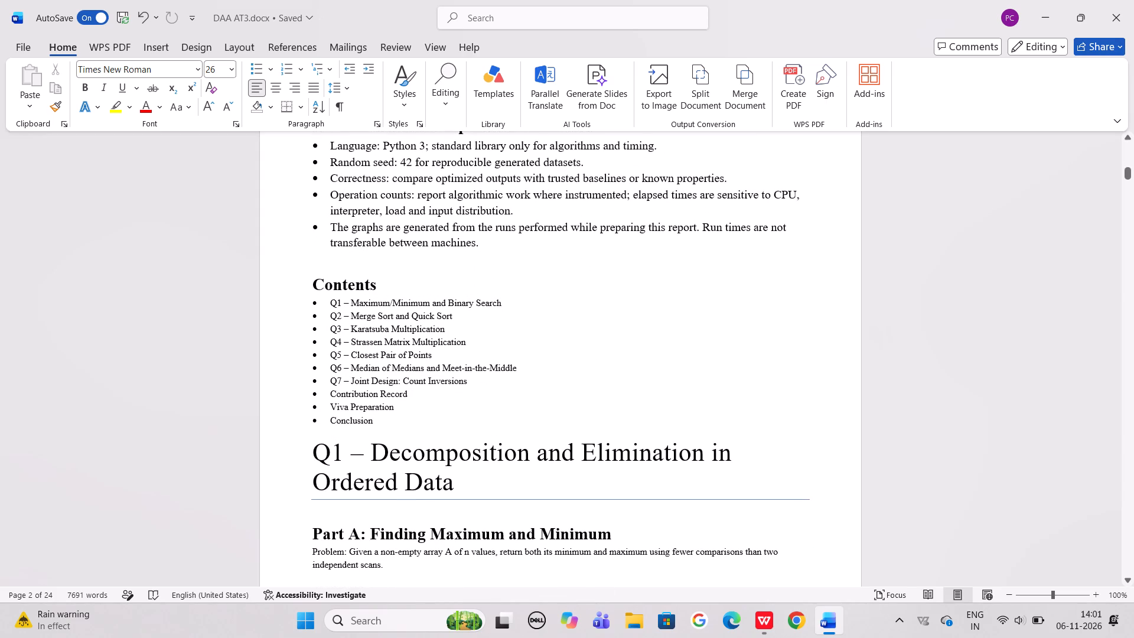
{"action": "left_click_drag", "start_coordinate": [327, 305], "coordinate": [406, 422]}
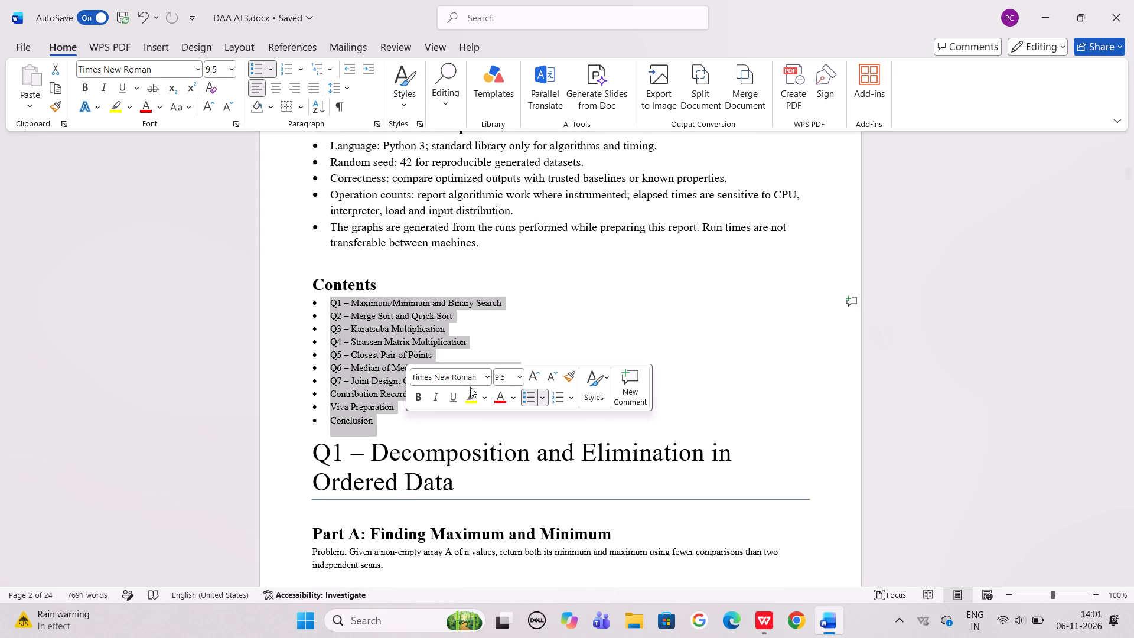
{"action": "left_click", "coordinate": [504, 380]}
{"action": "key", "text": "End"}
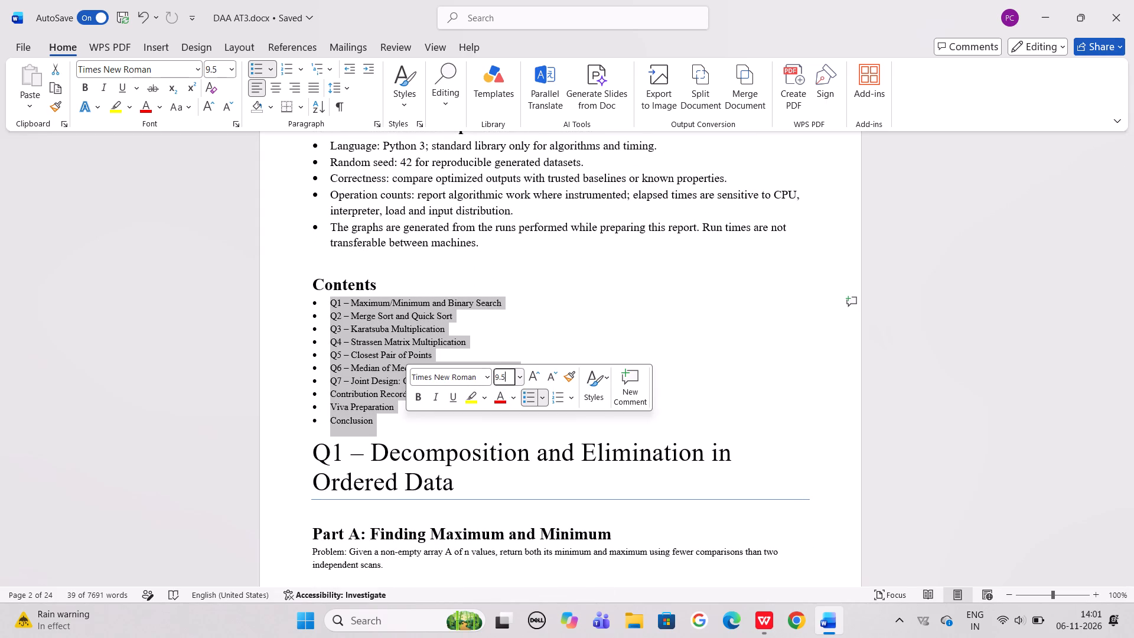
{"action": "key", "text": "Down"}
{"action": "key", "text": "Return"}
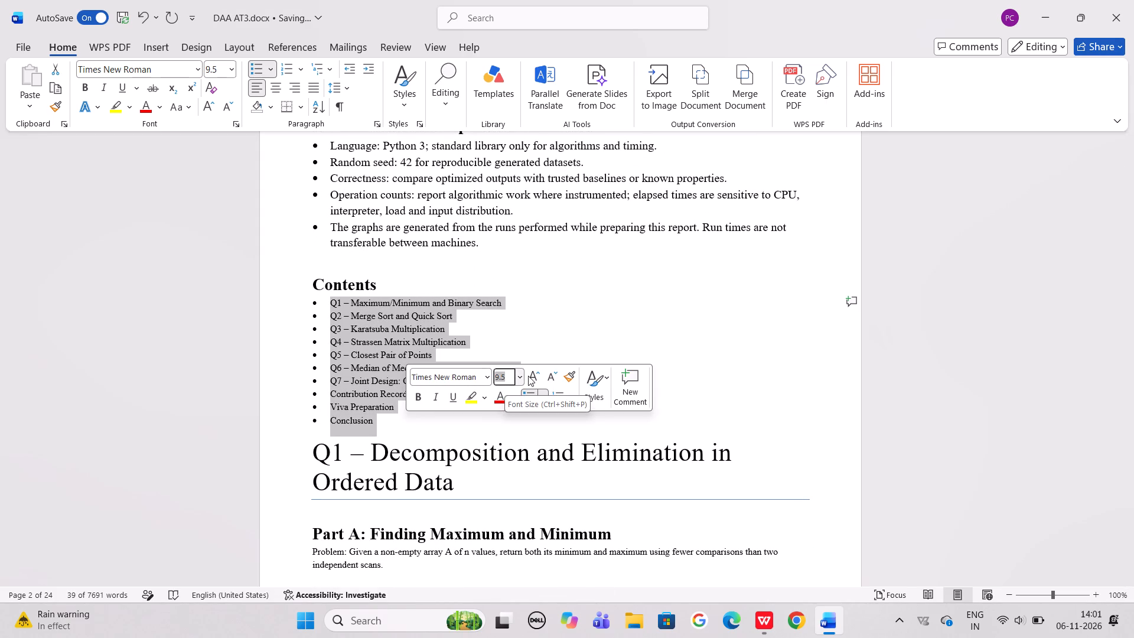
{"action": "left_click", "coordinate": [517, 374]}
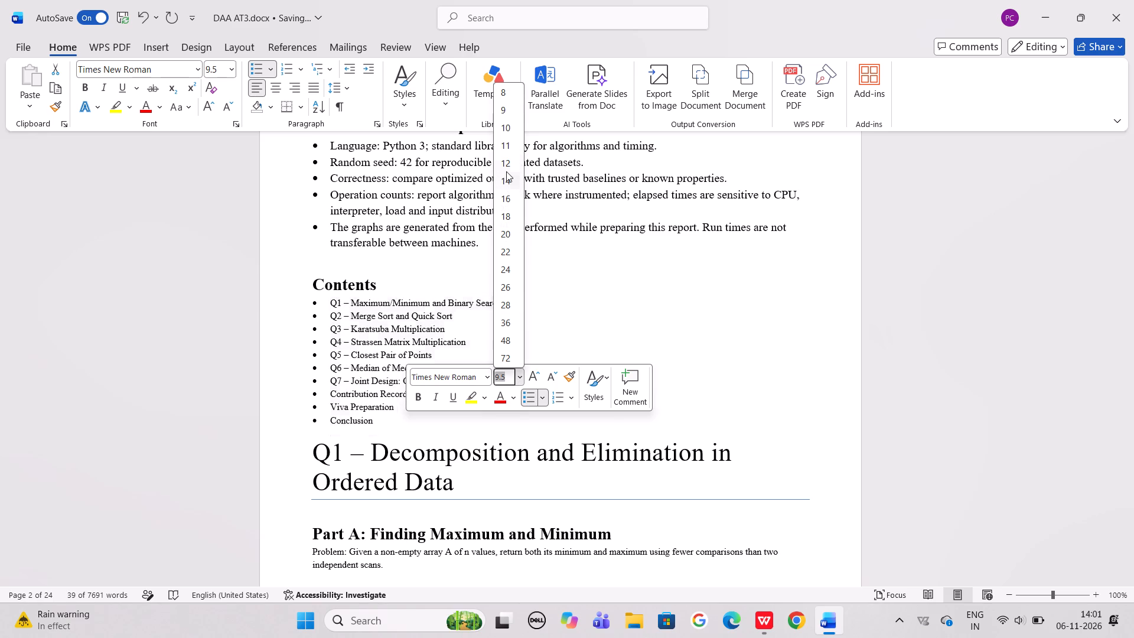
{"action": "left_click", "coordinate": [506, 171]}
Set the Problem paragraph under Part A: Finding Maximum and Minimum to font size 12.
{"action": "scroll", "coordinate": [340, 518], "scroll_direction": "down", "scroll_amount": 3}
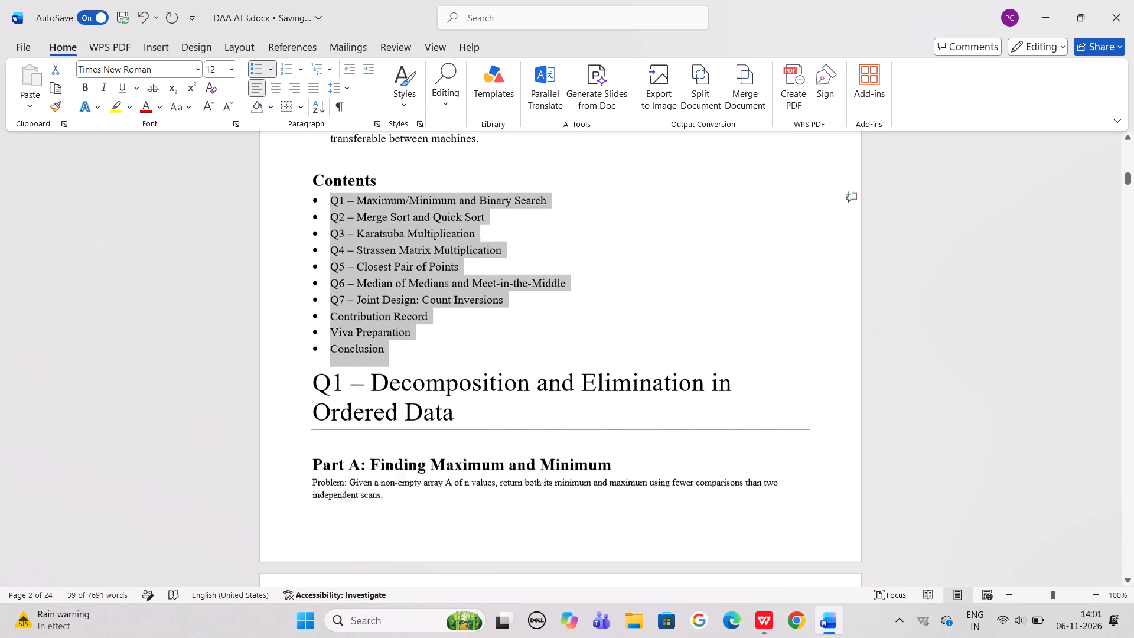
{"action": "scroll", "coordinate": [340, 518], "scroll_direction": "down", "scroll_amount": 2}
{"action": "left_click_drag", "start_coordinate": [314, 250], "coordinate": [427, 310]}
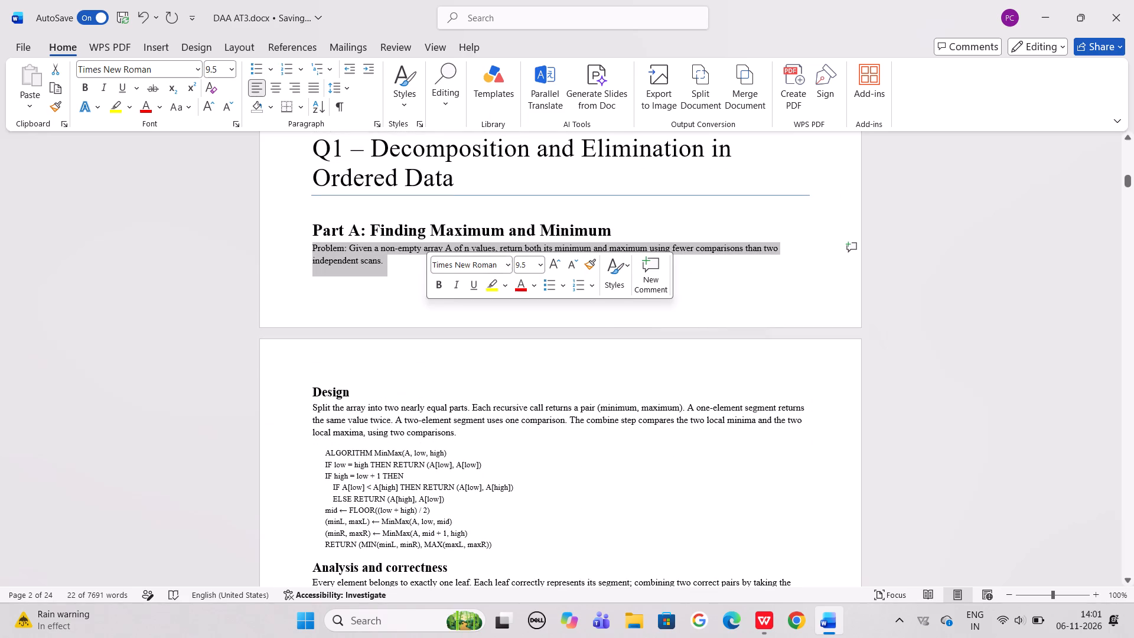
{"action": "left_click", "coordinate": [232, 67]}
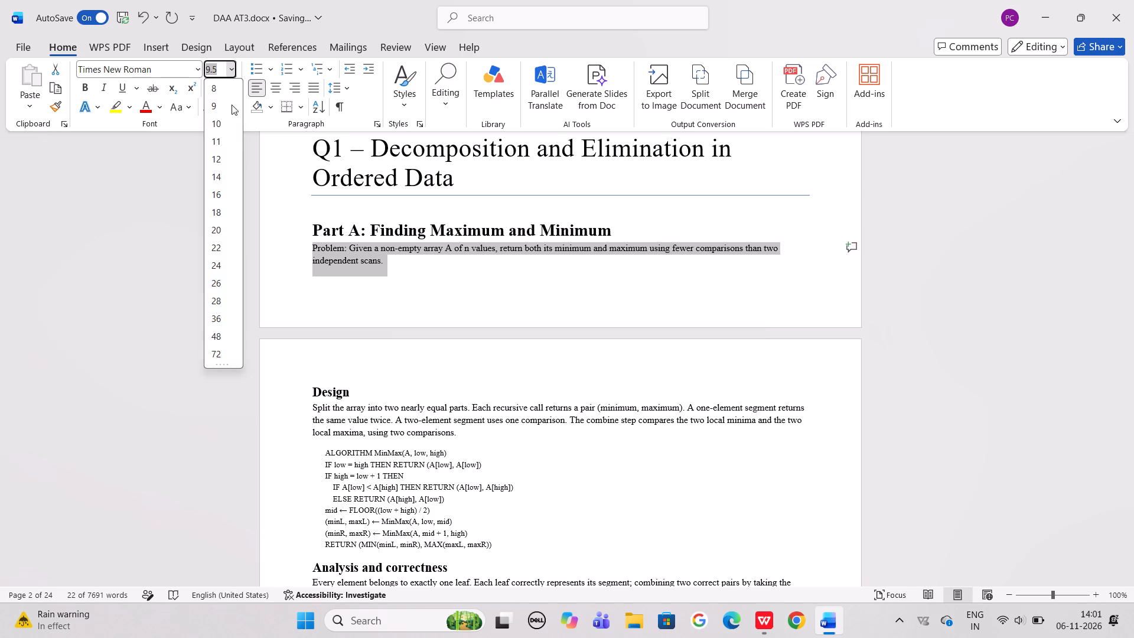
{"action": "left_click", "coordinate": [224, 157]}
Set the Part A Design paragraph and the MinMax pseudocode below it to font size 12.
{"action": "scroll", "coordinate": [386, 359], "scroll_direction": "down", "scroll_amount": 1}
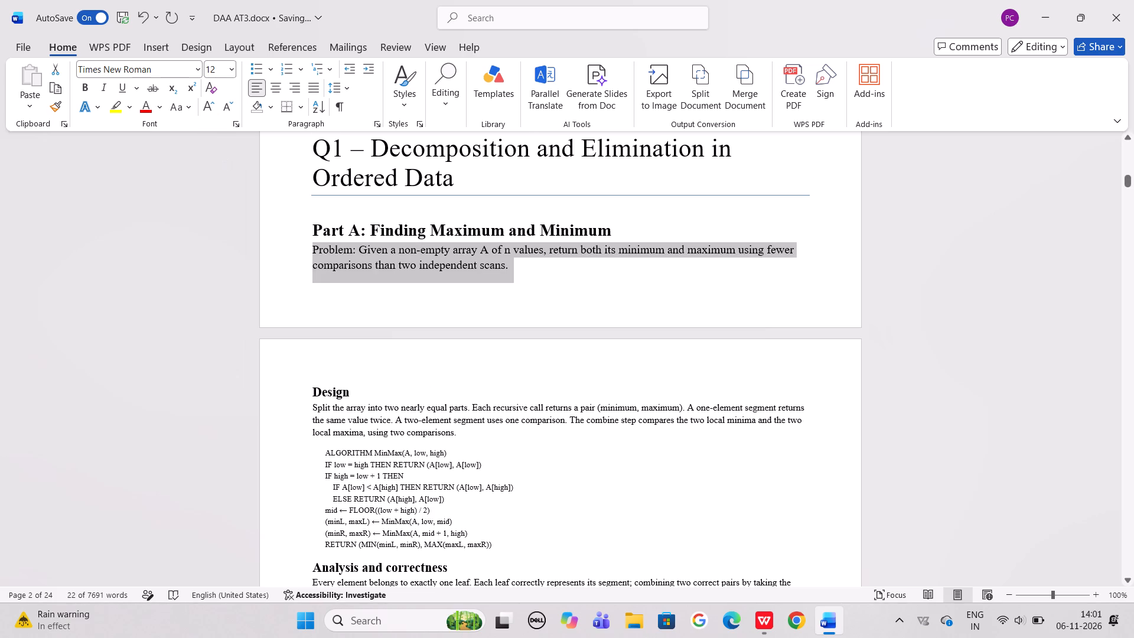
{"action": "scroll", "coordinate": [386, 359], "scroll_direction": "down", "scroll_amount": 1}
{"action": "left_click_drag", "start_coordinate": [312, 213], "coordinate": [504, 353]}
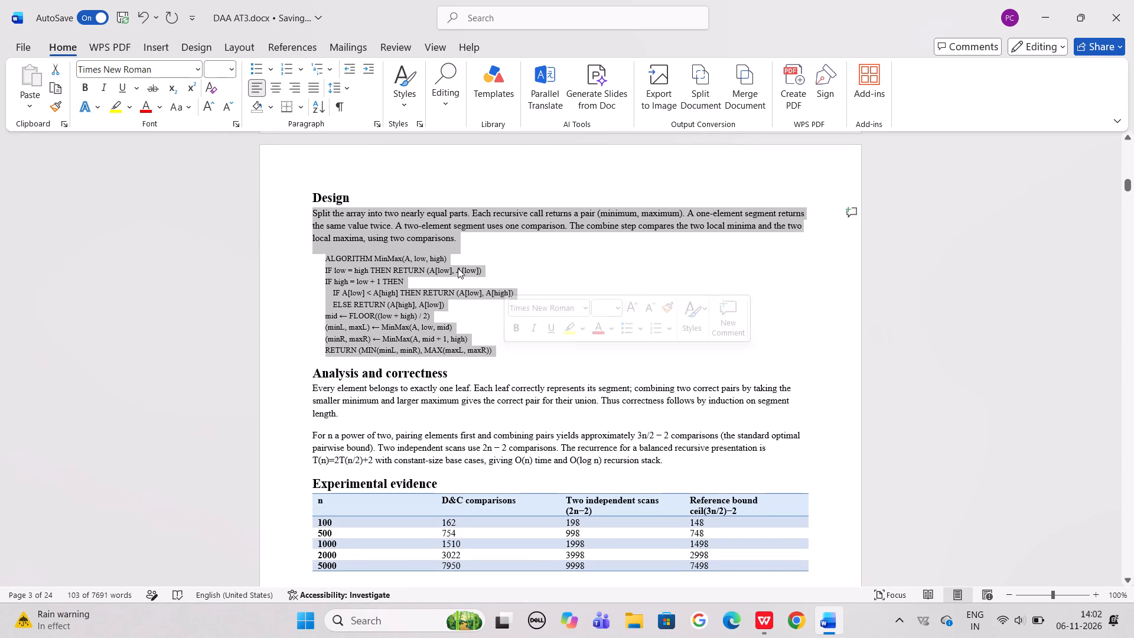
{"action": "left_click", "coordinate": [229, 66]}
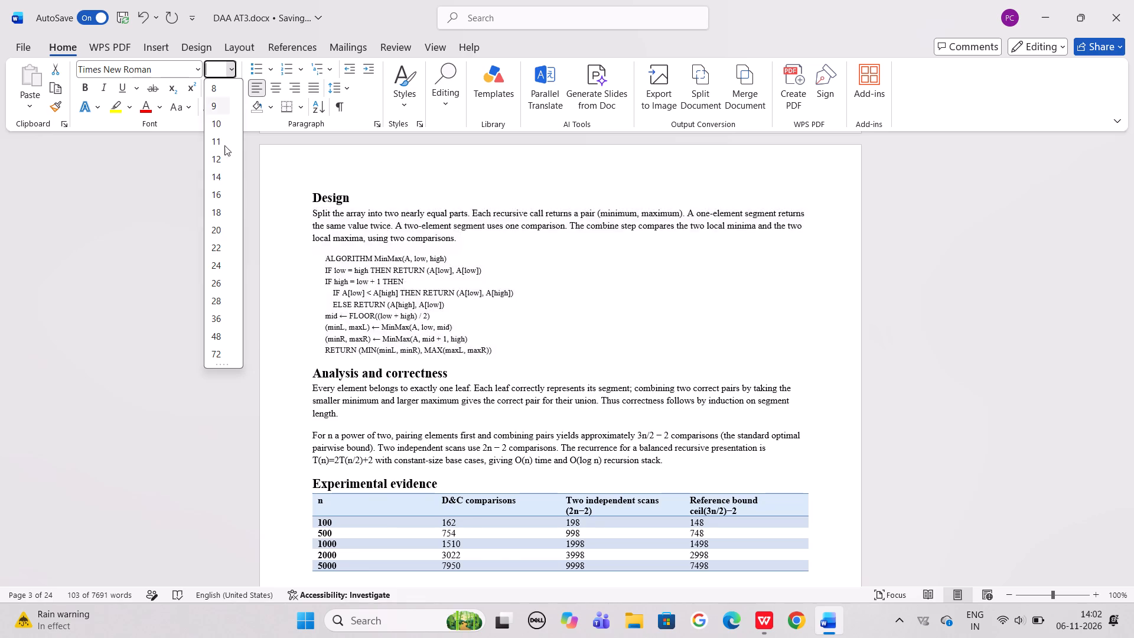
{"action": "left_click", "coordinate": [214, 164]}
Set both paragraphs under Part A's Analysis and correctness heading to font size 12.
{"action": "scroll", "coordinate": [421, 389], "scroll_direction": "down", "scroll_amount": 1}
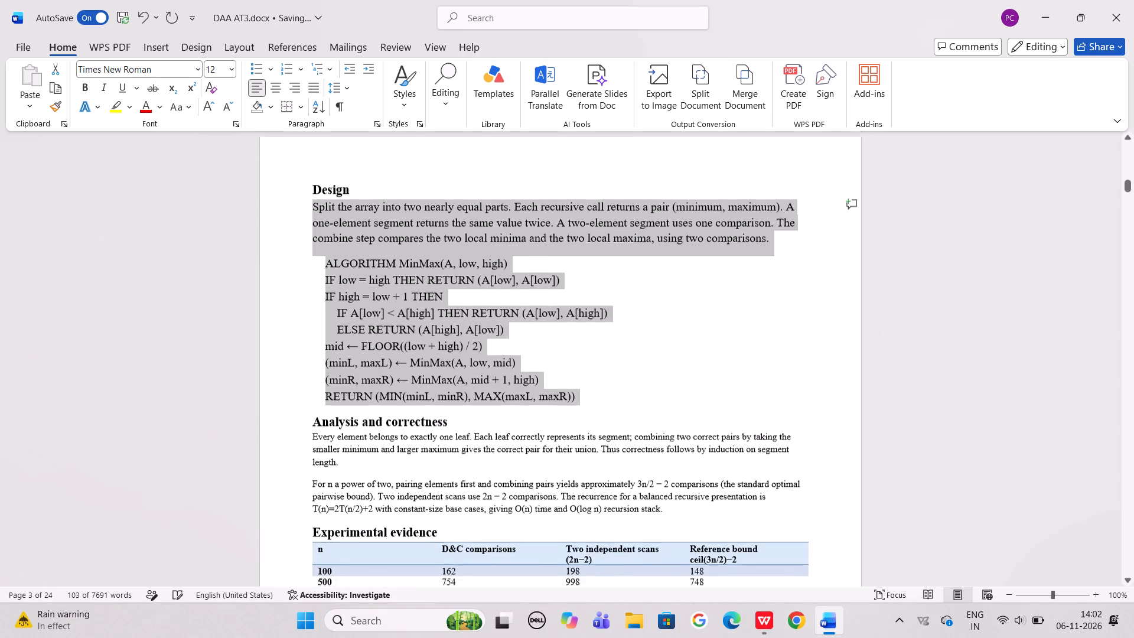
{"action": "scroll", "coordinate": [421, 389], "scroll_direction": "down", "scroll_amount": 2}
{"action": "left_click_drag", "start_coordinate": [313, 216], "coordinate": [449, 278]}
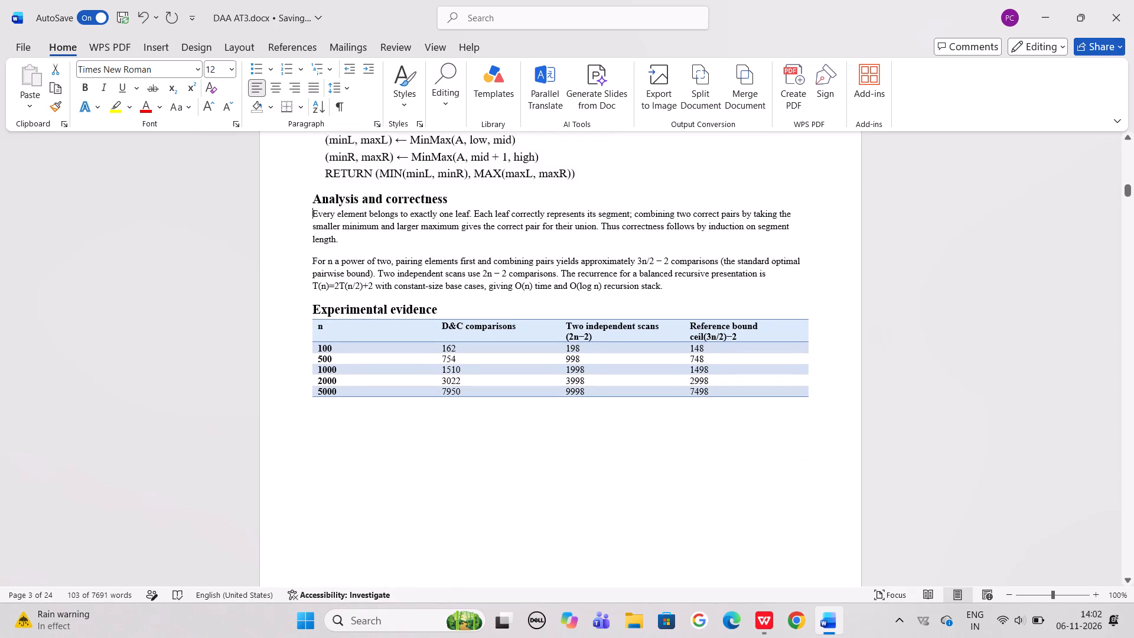
{"action": "left_click_drag", "start_coordinate": [449, 278], "coordinate": [672, 284]}
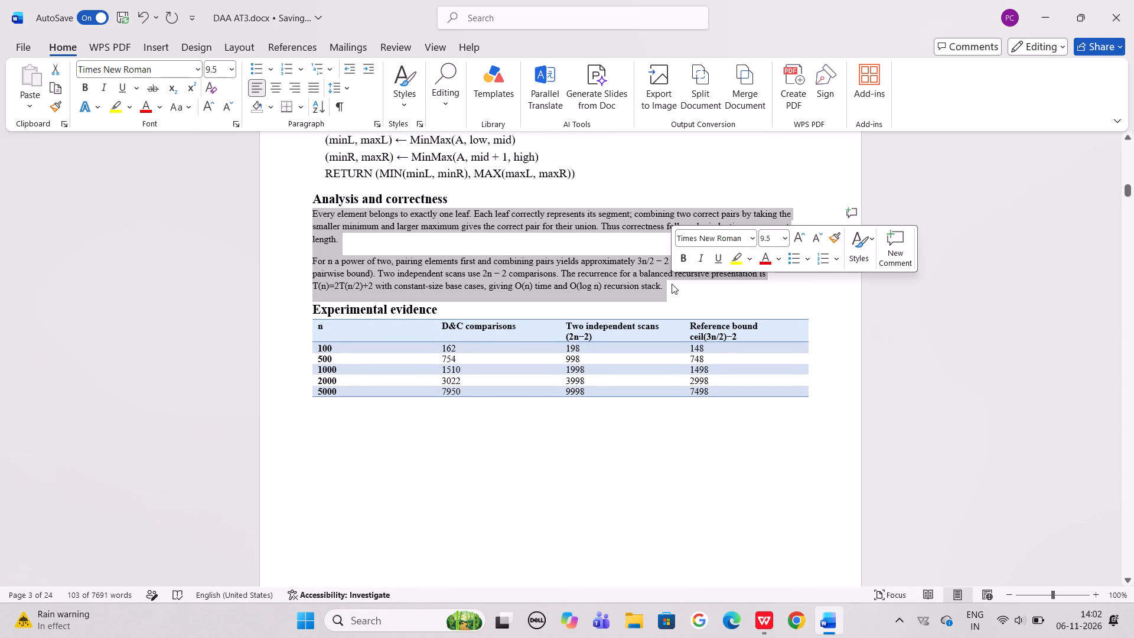
{"action": "left_click", "coordinate": [230, 63]}
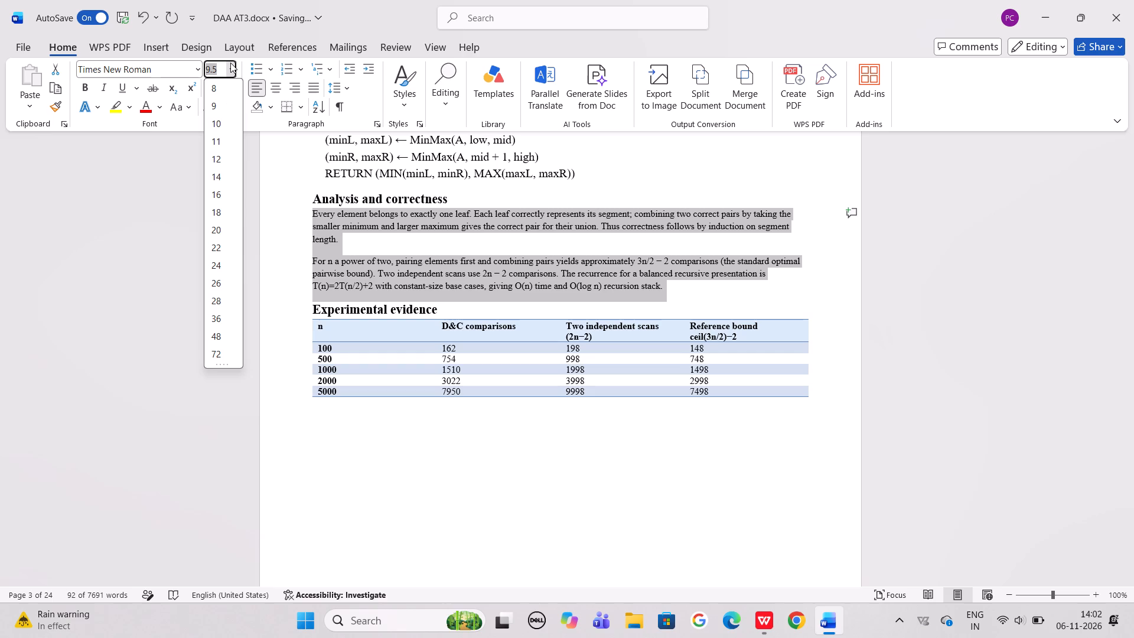
{"action": "left_click", "coordinate": [221, 157]}
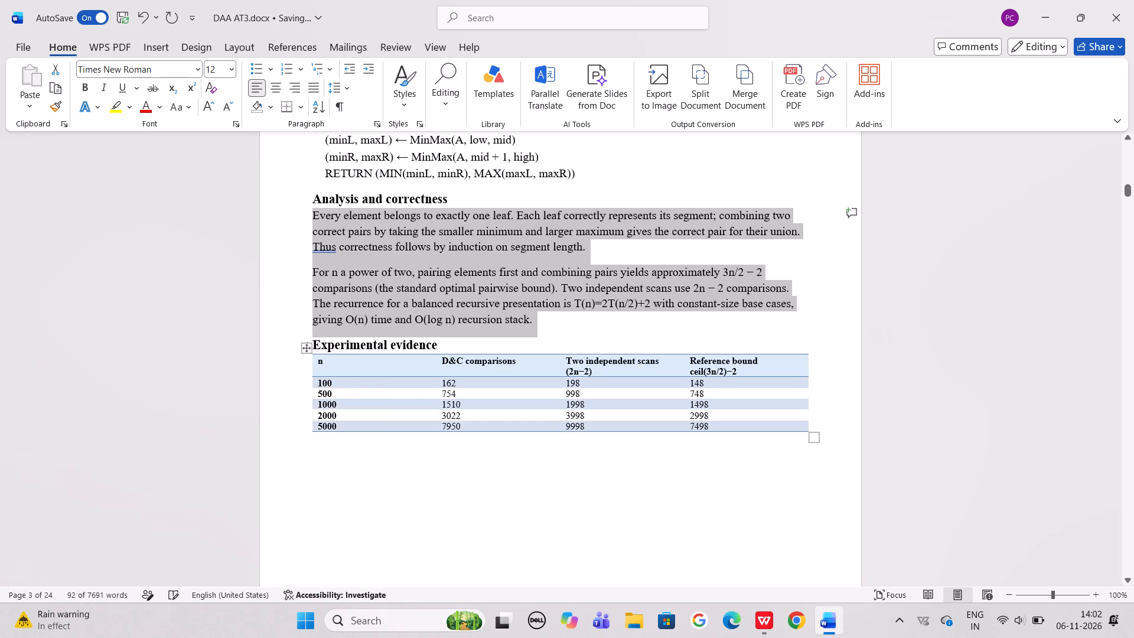
Set the Figure 1 caption and the recursive split paragraph below it to font size 11.
{"action": "scroll", "coordinate": [504, 420], "scroll_direction": "down", "scroll_amount": 2}
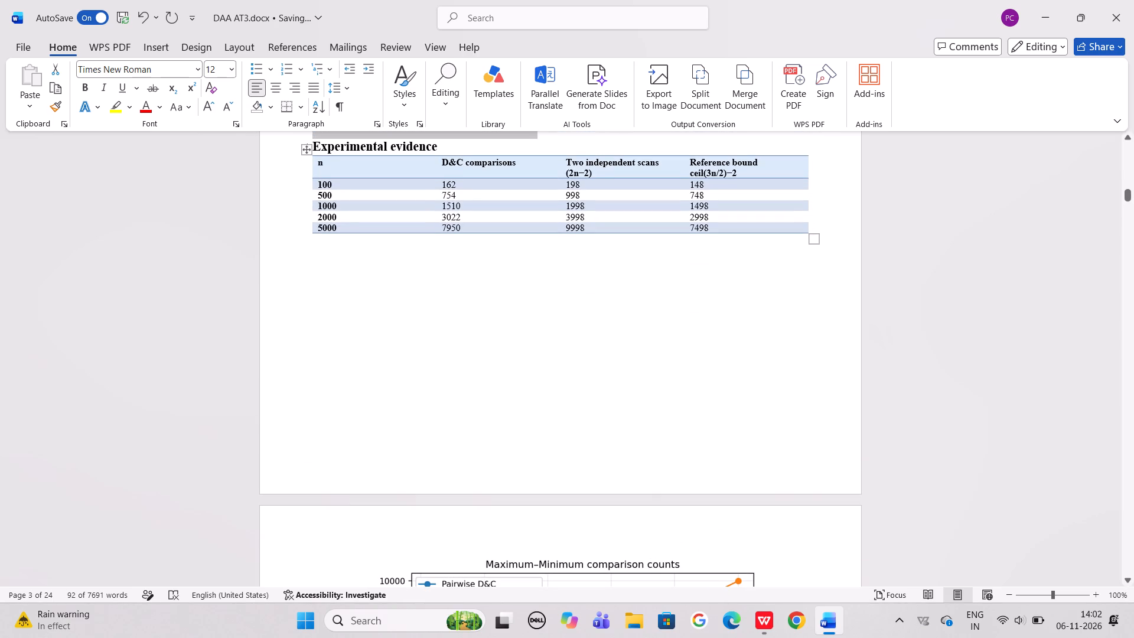
{"action": "scroll", "coordinate": [413, 385], "scroll_direction": "down", "scroll_amount": 5}
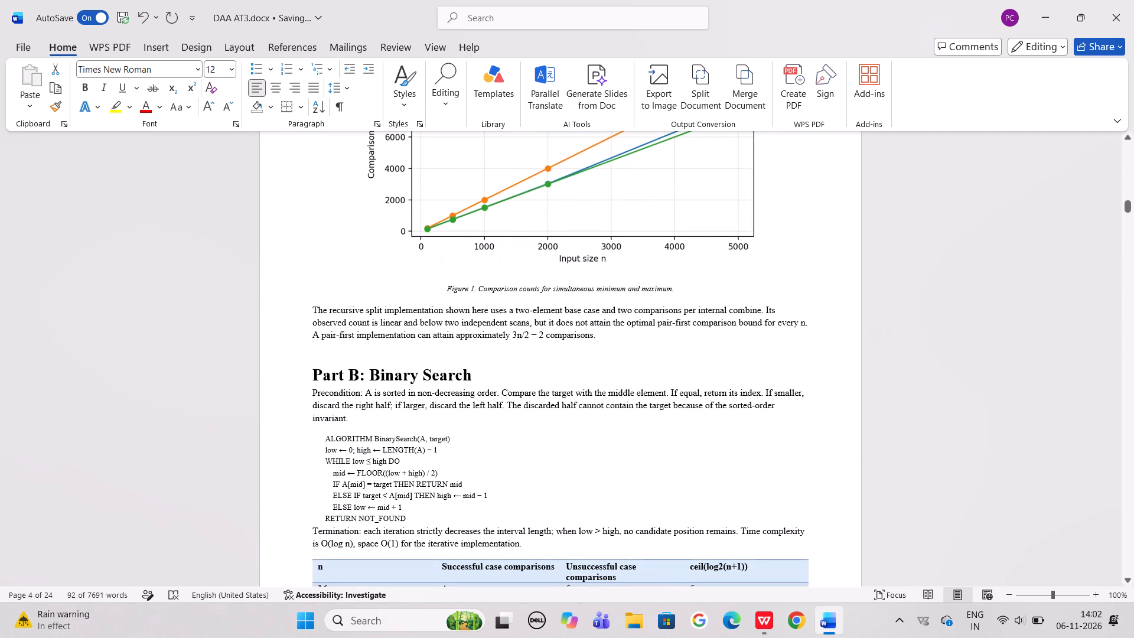
{"action": "left_click_drag", "start_coordinate": [301, 301], "coordinate": [606, 332]}
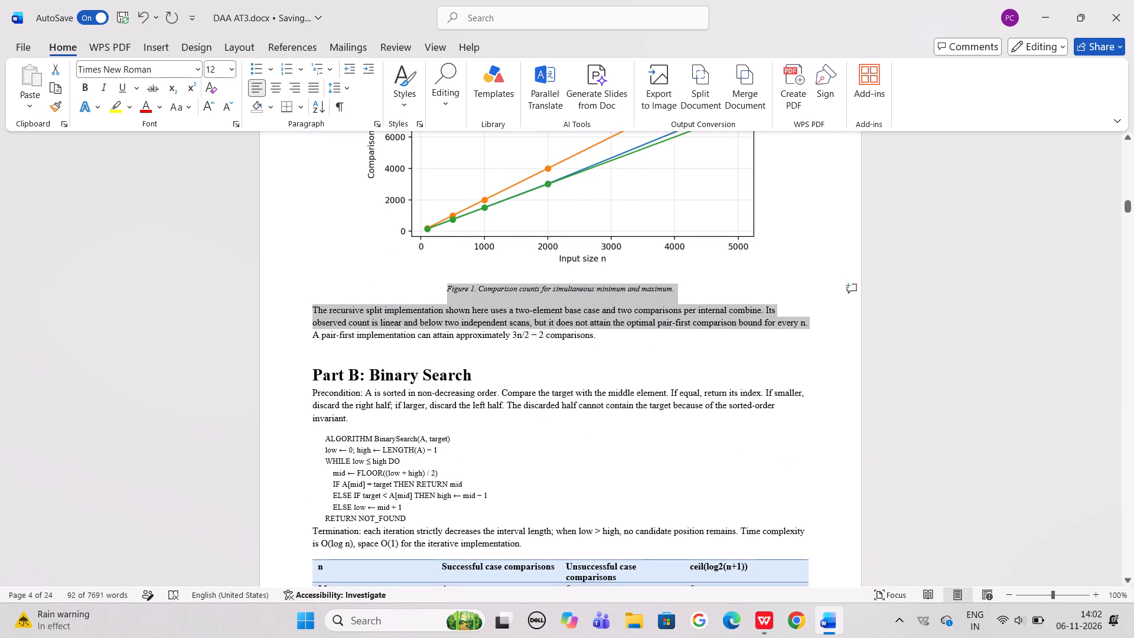
{"action": "left_click_drag", "start_coordinate": [606, 332], "coordinate": [605, 335]}
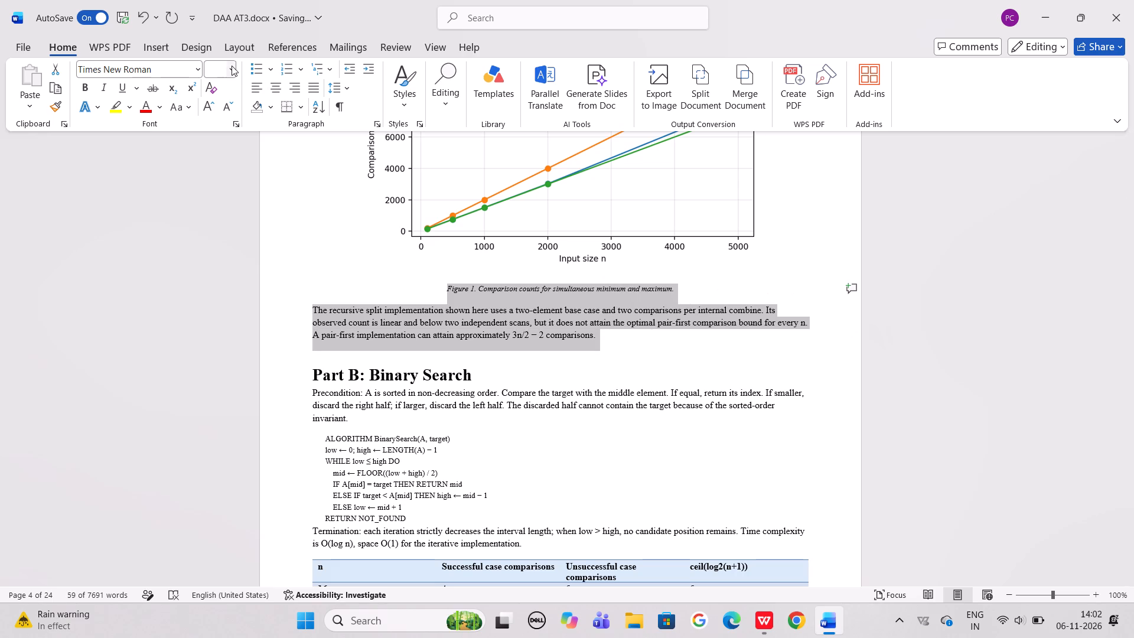
{"action": "left_click", "coordinate": [232, 66]}
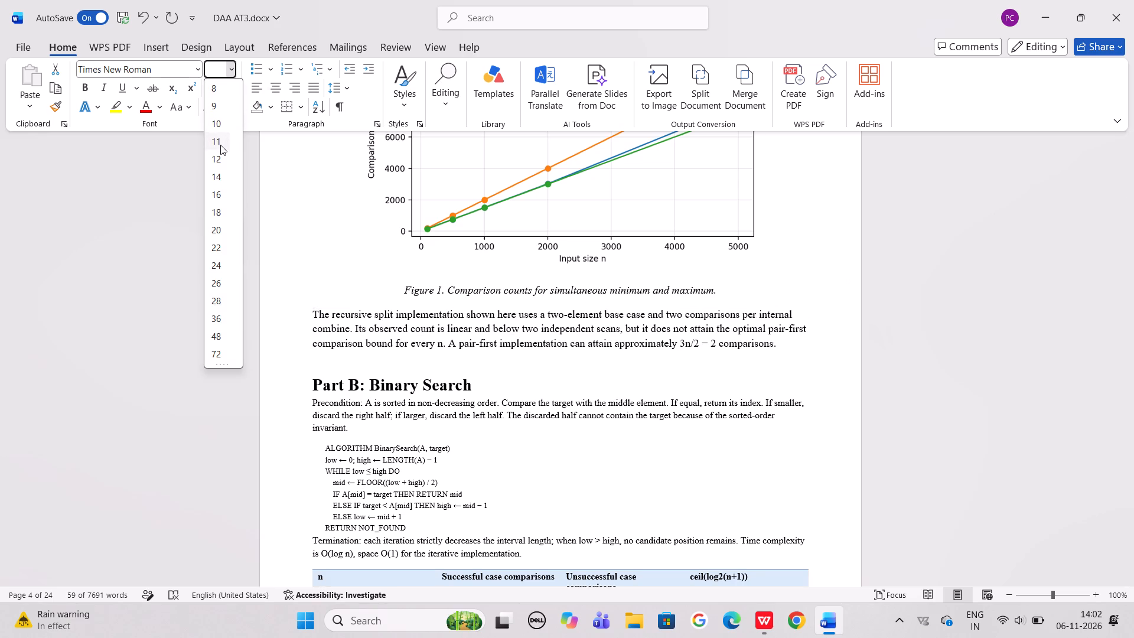
{"action": "left_click", "coordinate": [220, 145]}
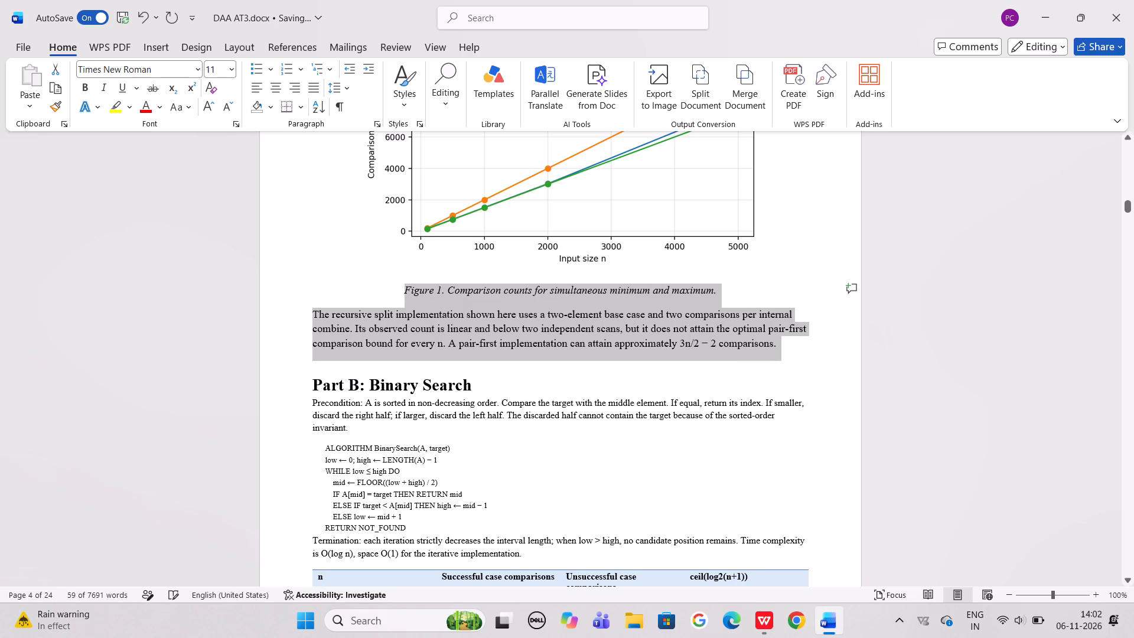
Set the Part B: Binary Search text, from the Precondition paragraph through the pseudocode and Termination paragraph, to font size 12.
{"action": "left_click_drag", "start_coordinate": [308, 403], "coordinate": [500, 548]}
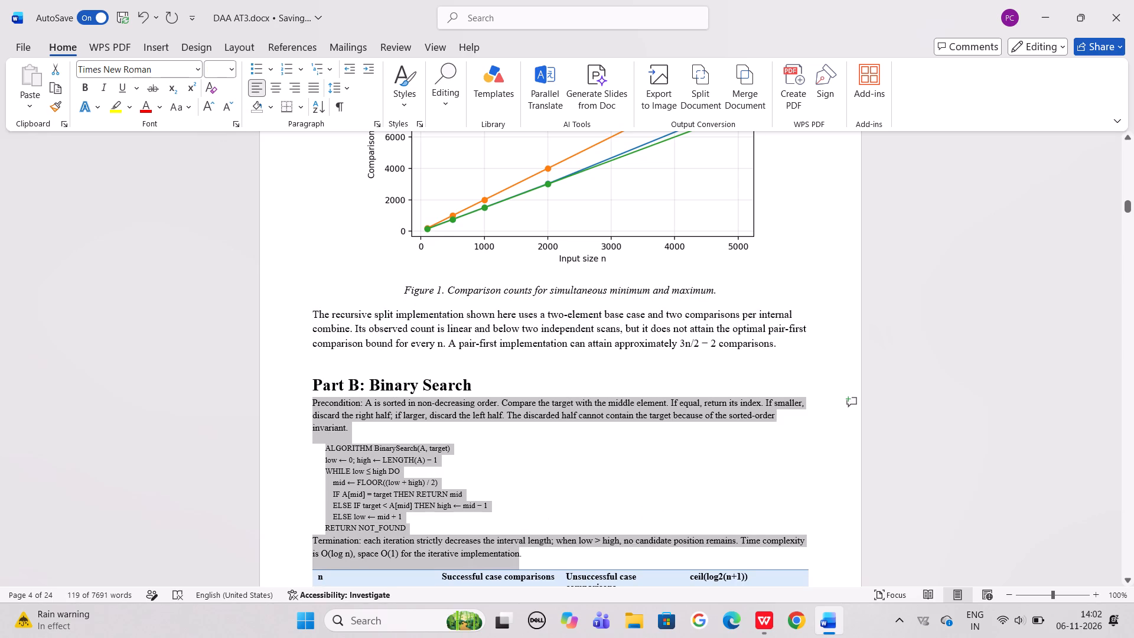
{"action": "left_click", "coordinate": [234, 67]}
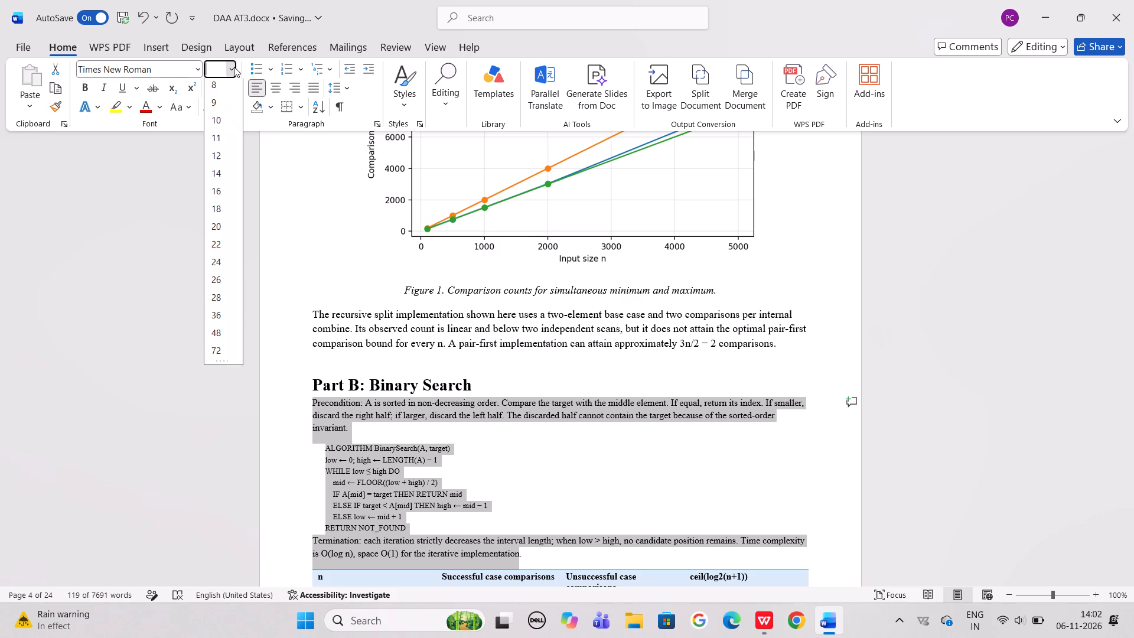
{"action": "left_click", "coordinate": [223, 161]}
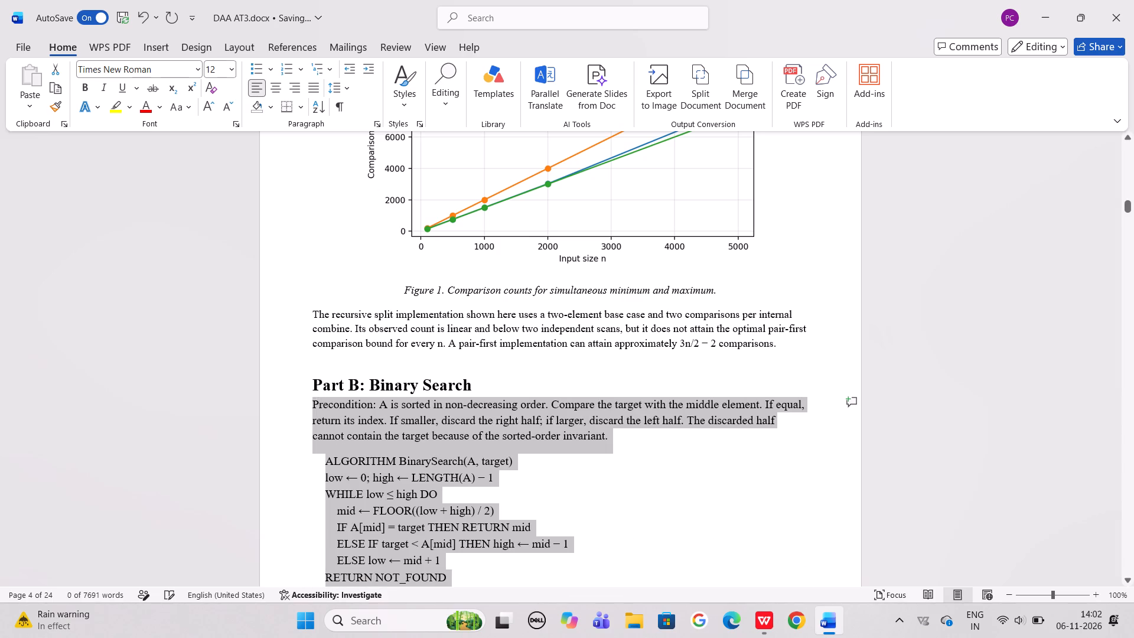
Set the Figure 2 caption and the successful-search paragraph below it to font size 11.
{"action": "scroll", "coordinate": [585, 363], "scroll_direction": "down", "scroll_amount": 11}
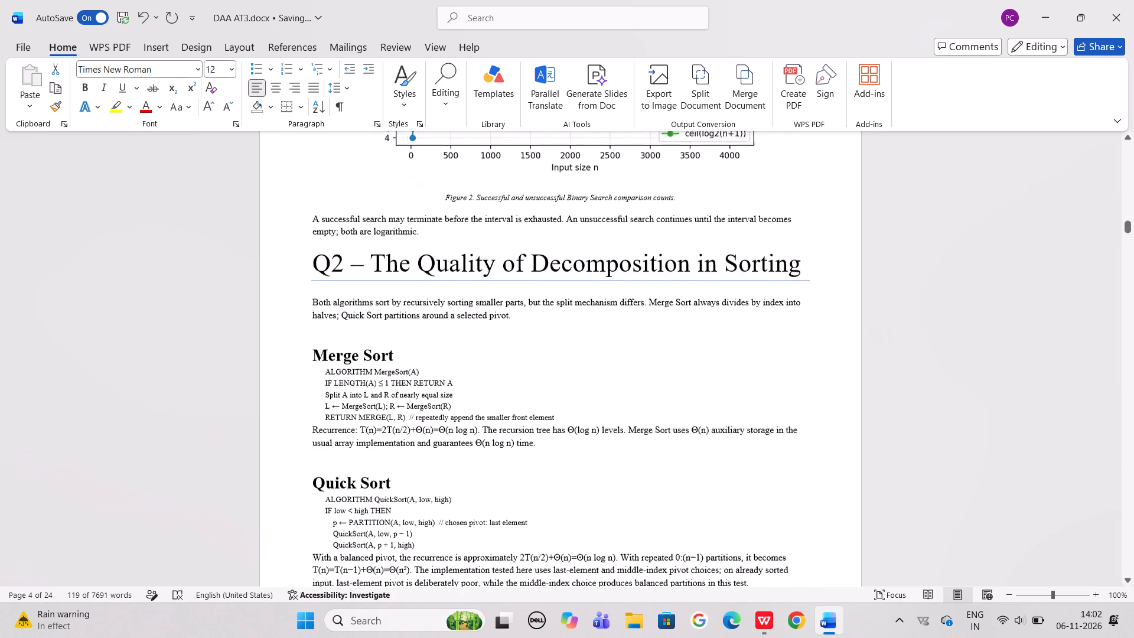
{"action": "scroll", "coordinate": [585, 363], "scroll_direction": "down", "scroll_amount": 1}
{"action": "left_click_drag", "start_coordinate": [427, 211], "coordinate": [430, 182]}
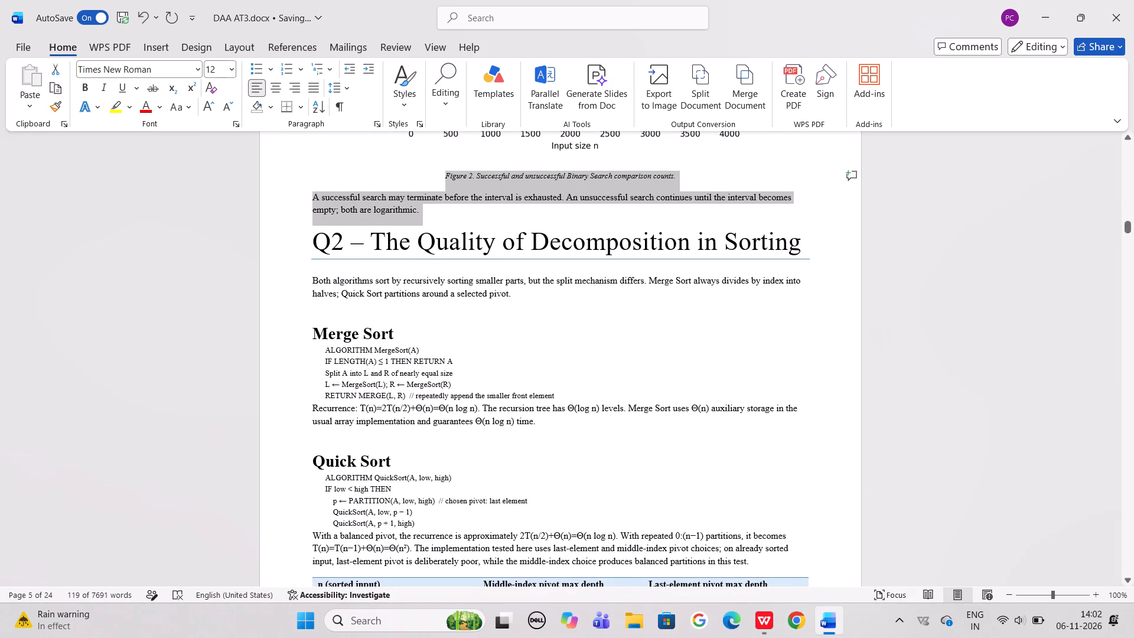
{"action": "left_click_drag", "start_coordinate": [430, 182], "coordinate": [434, 174]}
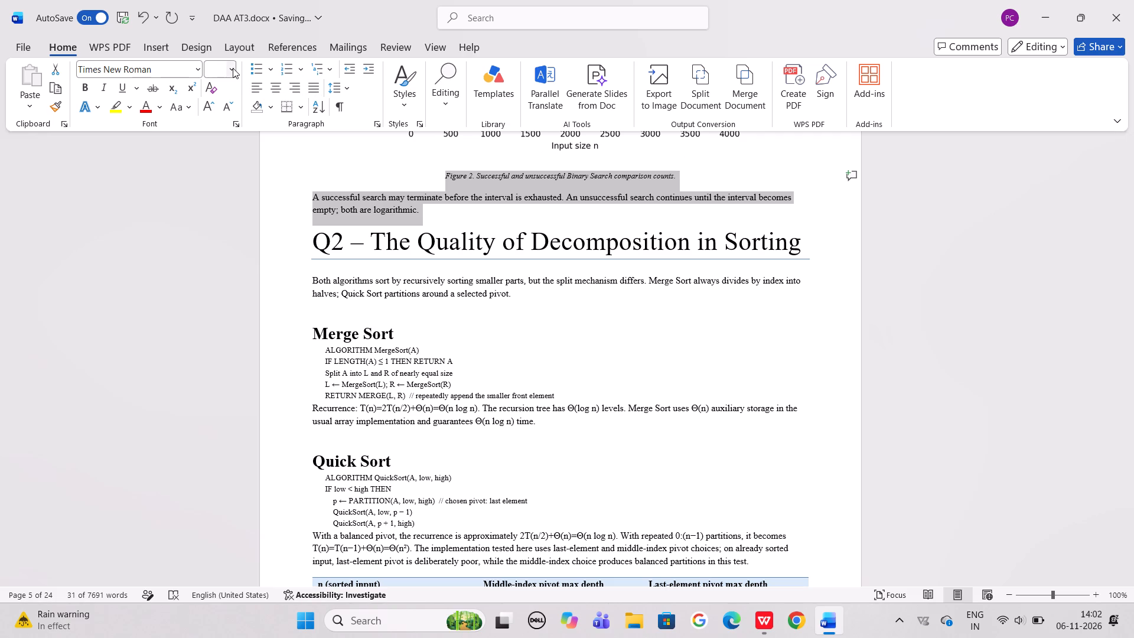
{"action": "left_click", "coordinate": [233, 68]}
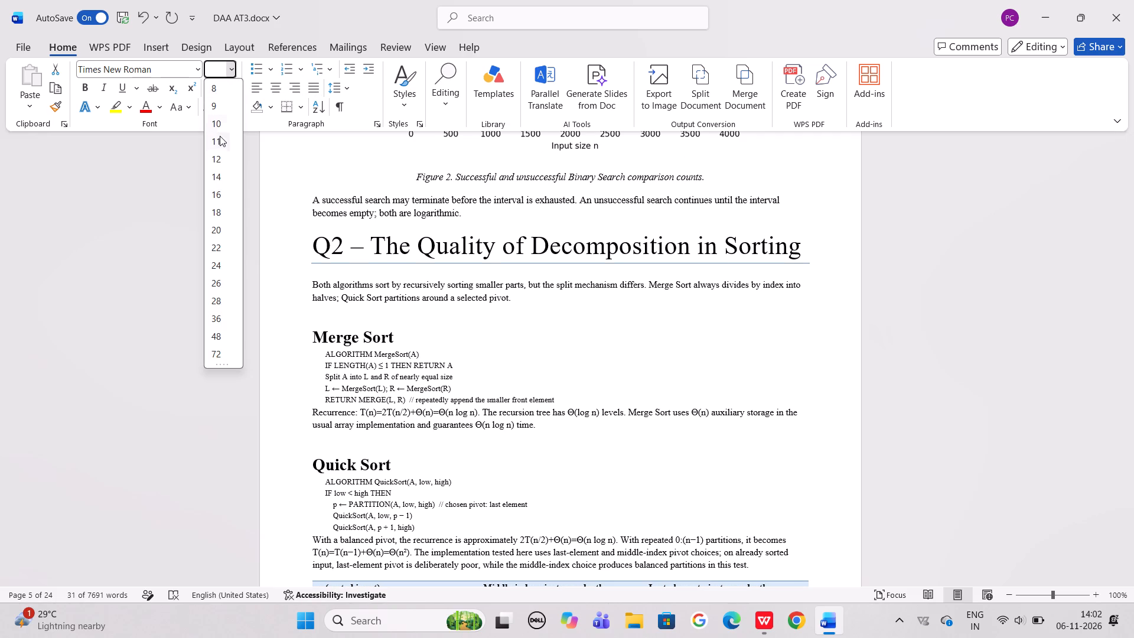
{"action": "left_click", "coordinate": [222, 142]}
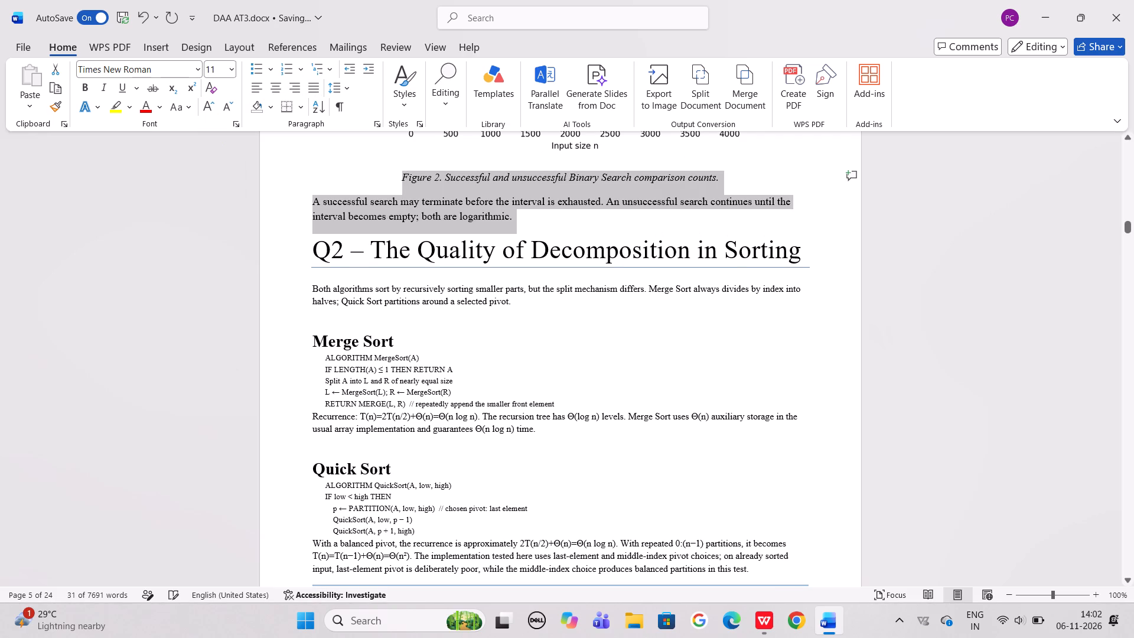
Set the introductory paragraph under the Q2 decomposition in sorting heading to font size 12.
{"action": "left_click_drag", "start_coordinate": [312, 285], "coordinate": [519, 316]}
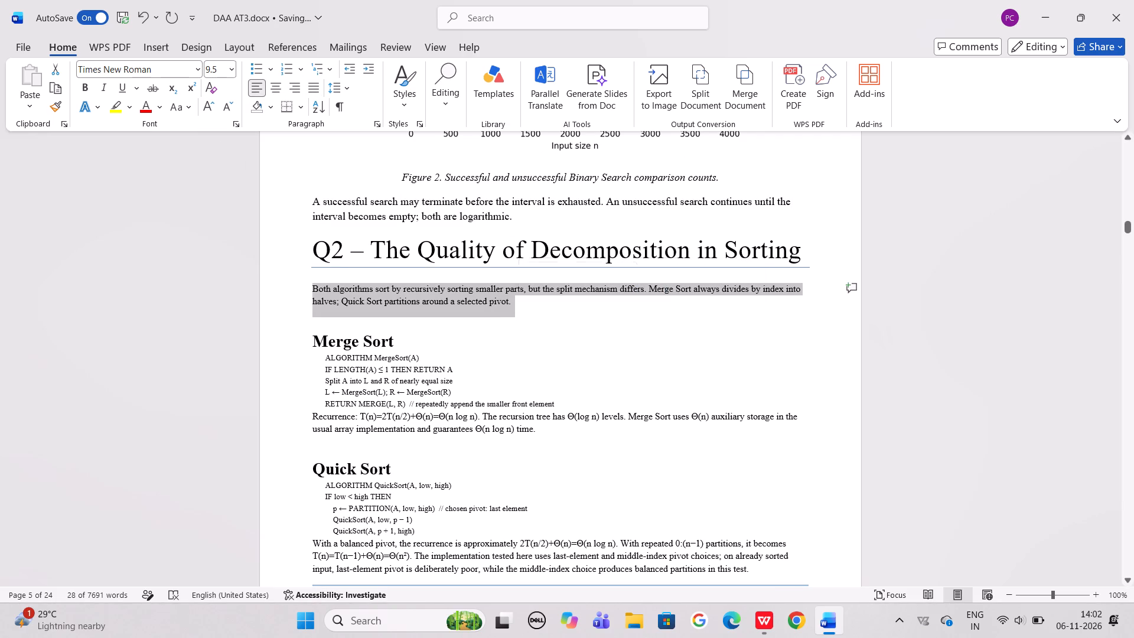
{"action": "left_click", "coordinate": [233, 68]}
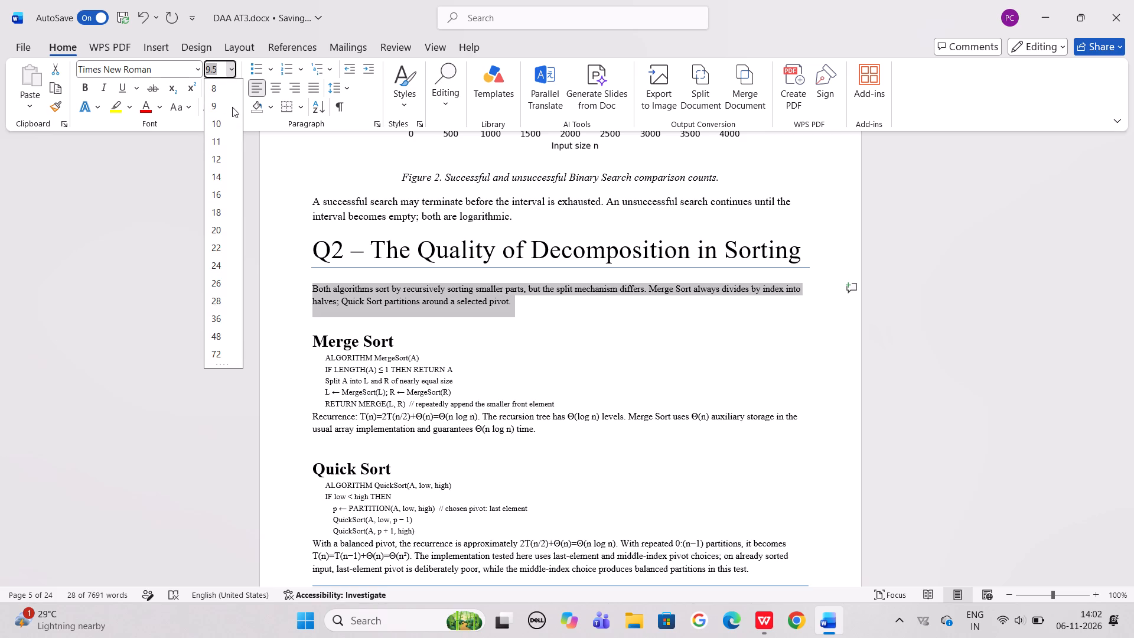
{"action": "left_click", "coordinate": [226, 160]}
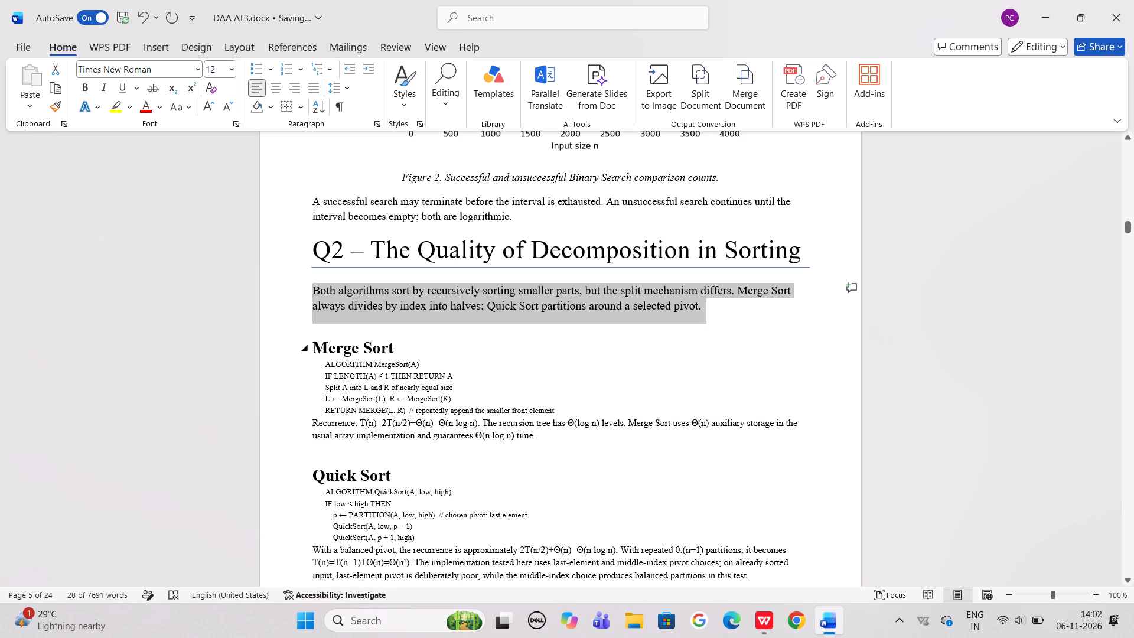
Set the MergeSort pseudocode and the Recurrence paragraph under the Merge Sort heading to font size 12.
{"action": "left_click_drag", "start_coordinate": [322, 369], "coordinate": [566, 448]}
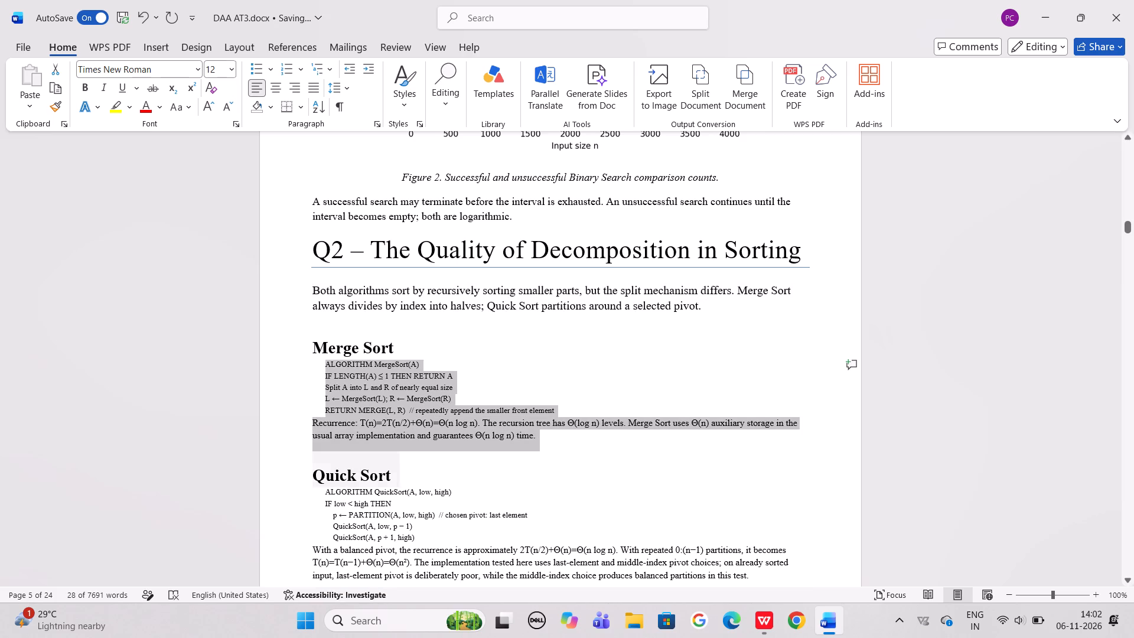
{"action": "left_click_drag", "start_coordinate": [566, 448], "coordinate": [566, 447]}
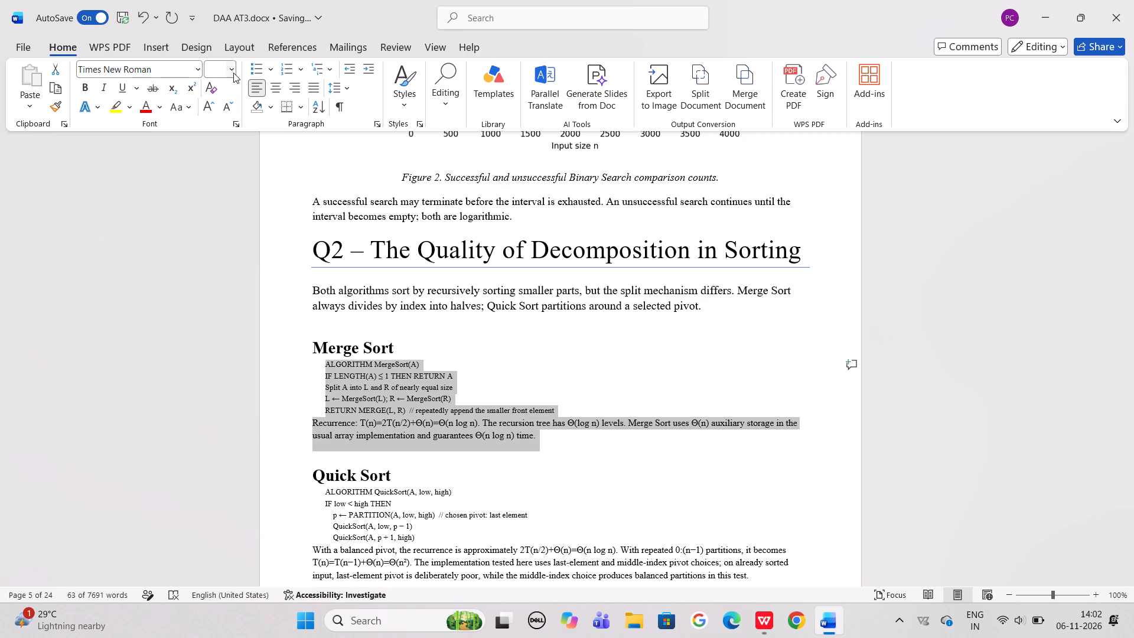
{"action": "left_click", "coordinate": [233, 73]}
{"action": "left_click", "coordinate": [220, 157]}
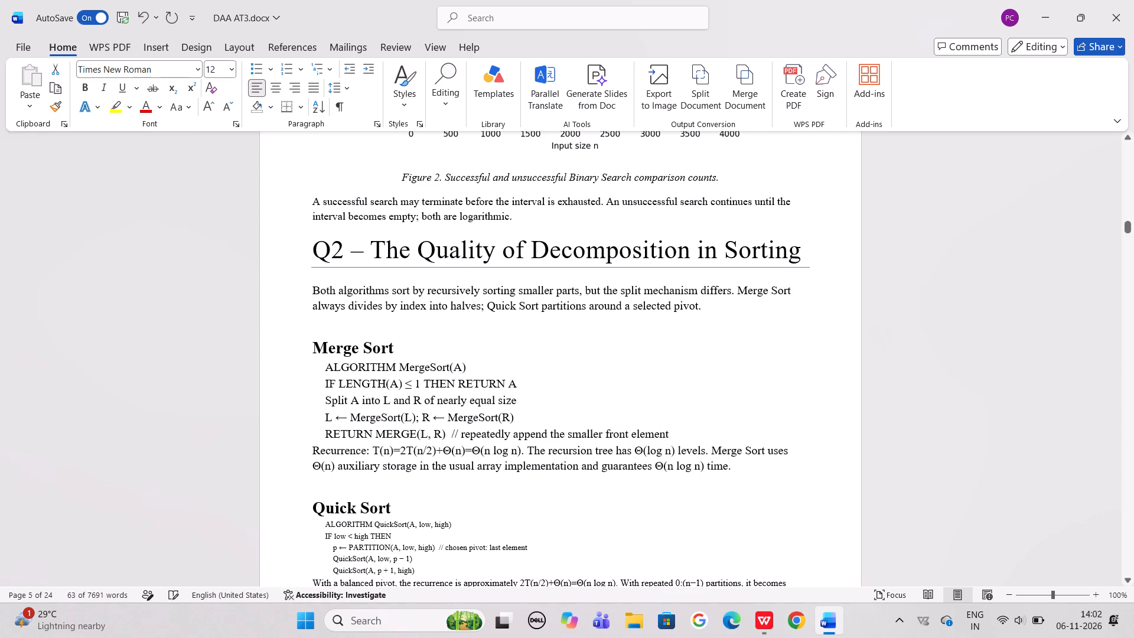
Set the QuickSort pseudocode and the balanced-pivot paragraph under the Quick Sort heading to font size 12.
{"action": "scroll", "coordinate": [393, 389], "scroll_direction": "down", "scroll_amount": 3}
{"action": "left_click_drag", "start_coordinate": [316, 222], "coordinate": [816, 314]}
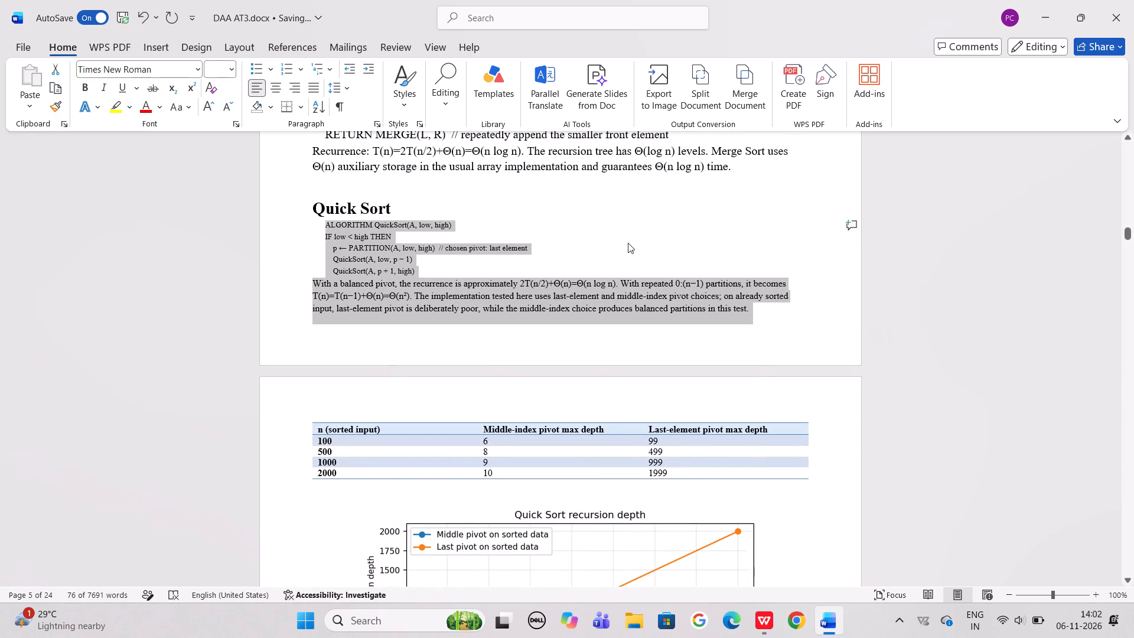
{"action": "left_click", "coordinate": [230, 68]}
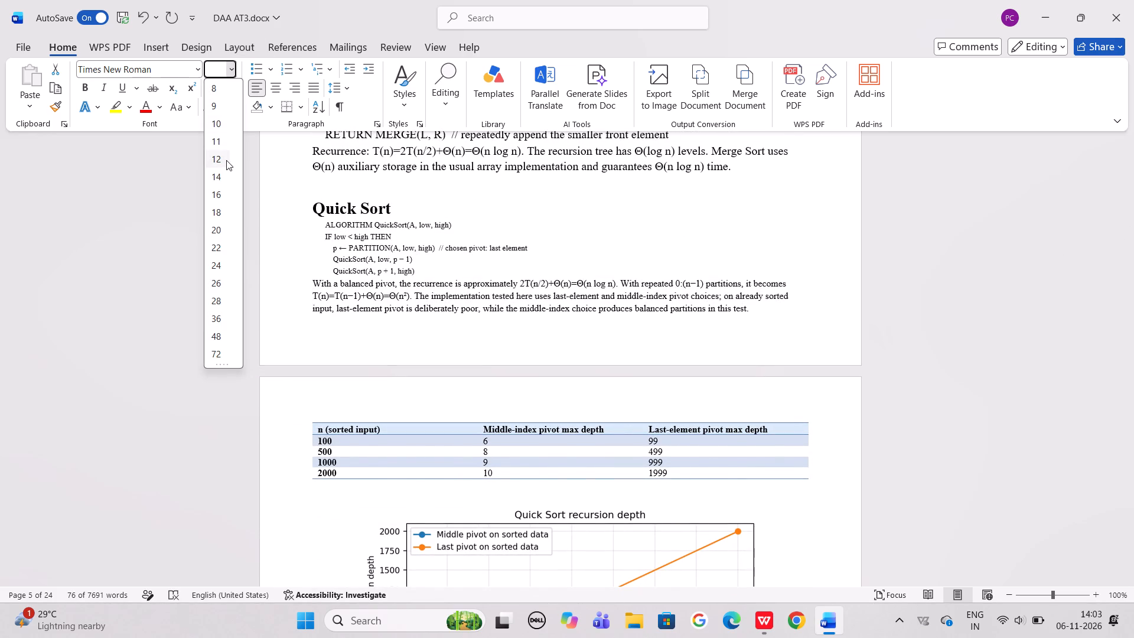
{"action": "left_click", "coordinate": [226, 161]}
Set the Figure 3 caption and the Interpretation paragraph below it to font size 11.
{"action": "scroll", "coordinate": [226, 161], "scroll_direction": "down", "scroll_amount": 5}
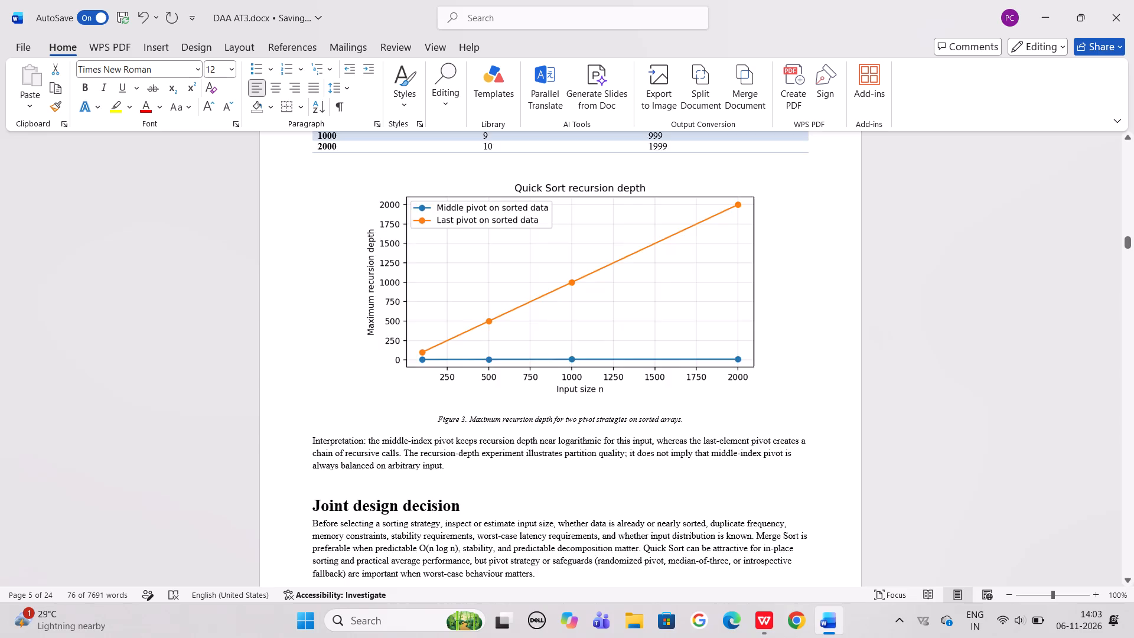
{"action": "scroll", "coordinate": [226, 161], "scroll_direction": "down", "scroll_amount": 4}
{"action": "left_click_drag", "start_coordinate": [299, 175], "coordinate": [475, 201]}
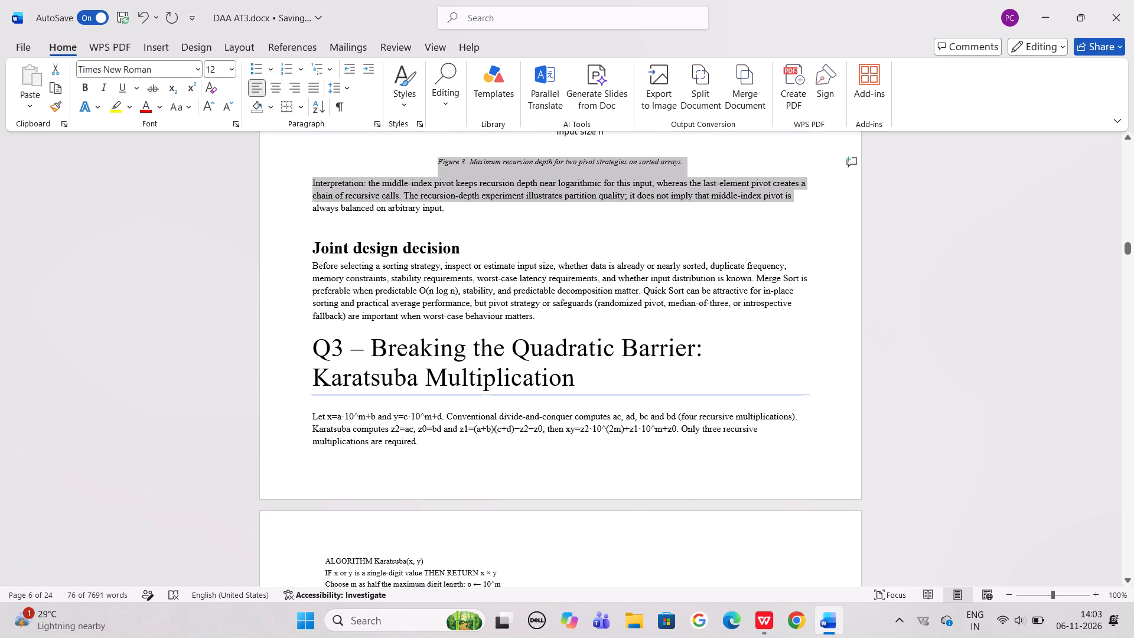
{"action": "left_click_drag", "start_coordinate": [475, 201], "coordinate": [473, 206]}
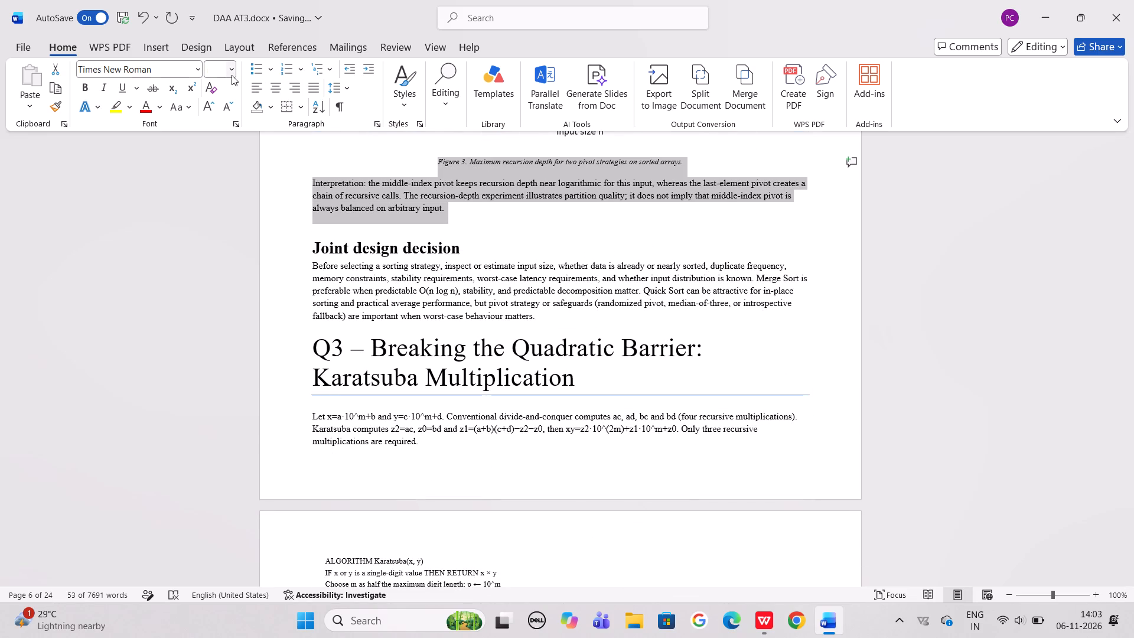
{"action": "left_click", "coordinate": [232, 75]}
{"action": "left_click", "coordinate": [225, 141]}
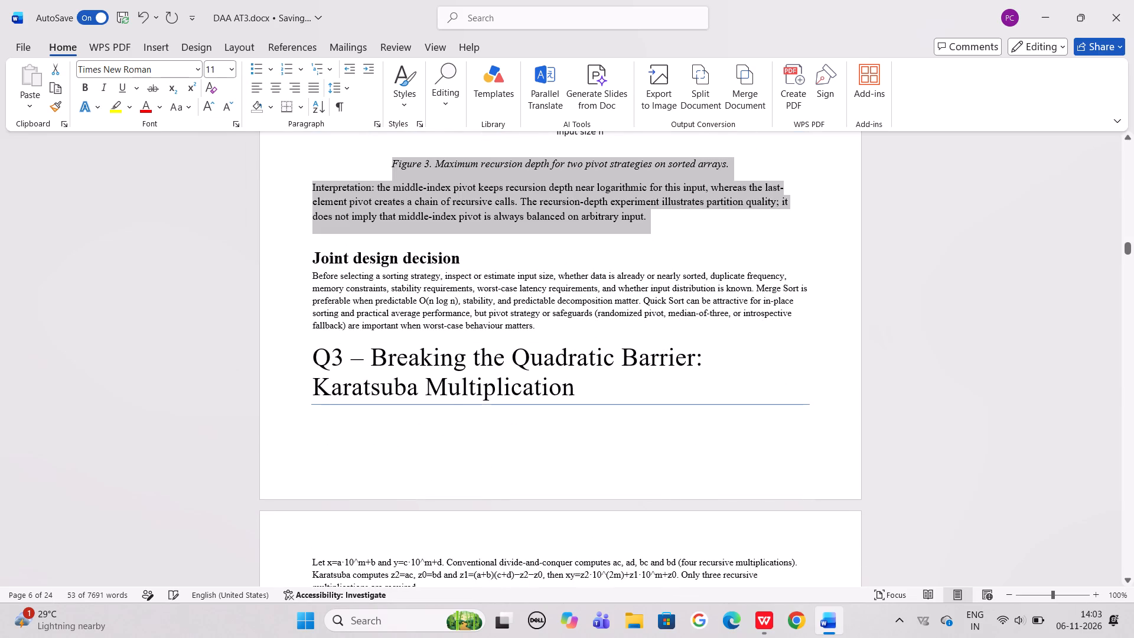
Set the paragraph under the Joint design decision heading to font size 12.
{"action": "left_click_drag", "start_coordinate": [311, 277], "coordinate": [507, 320]}
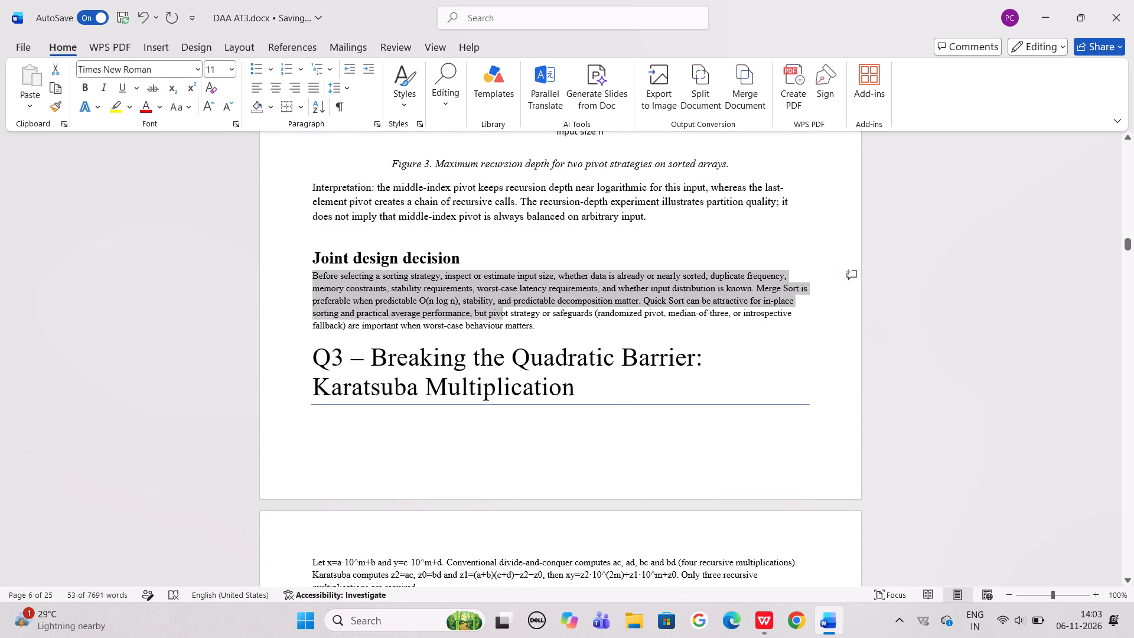
{"action": "left_click_drag", "start_coordinate": [507, 320], "coordinate": [554, 330]}
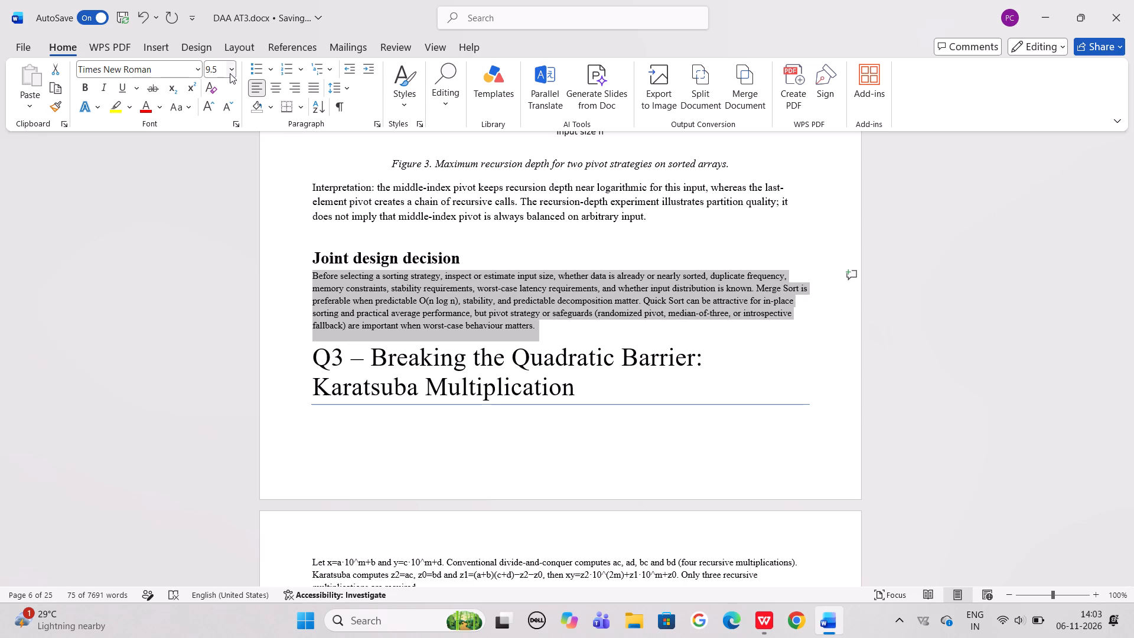
{"action": "left_click", "coordinate": [230, 73]}
{"action": "left_click", "coordinate": [224, 157]}
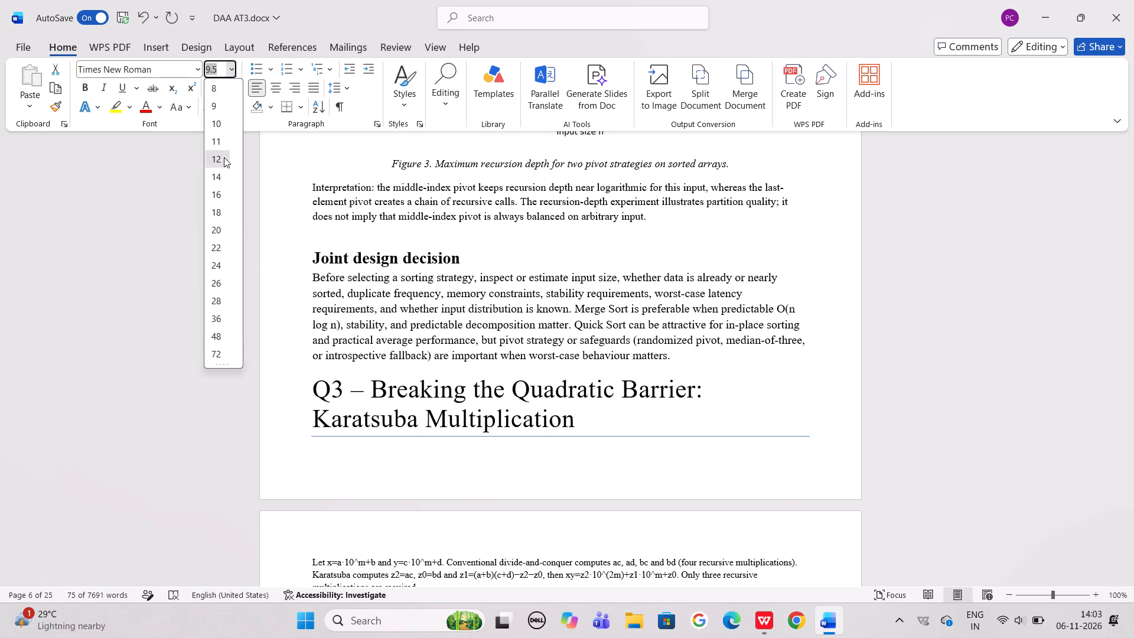
Set the Q3 introductory paragraph, the Karatsuba pseudocode and the Recurrence paragraph above the digits table to font size 12.
{"action": "scroll", "coordinate": [451, 282], "scroll_direction": "down", "scroll_amount": 5}
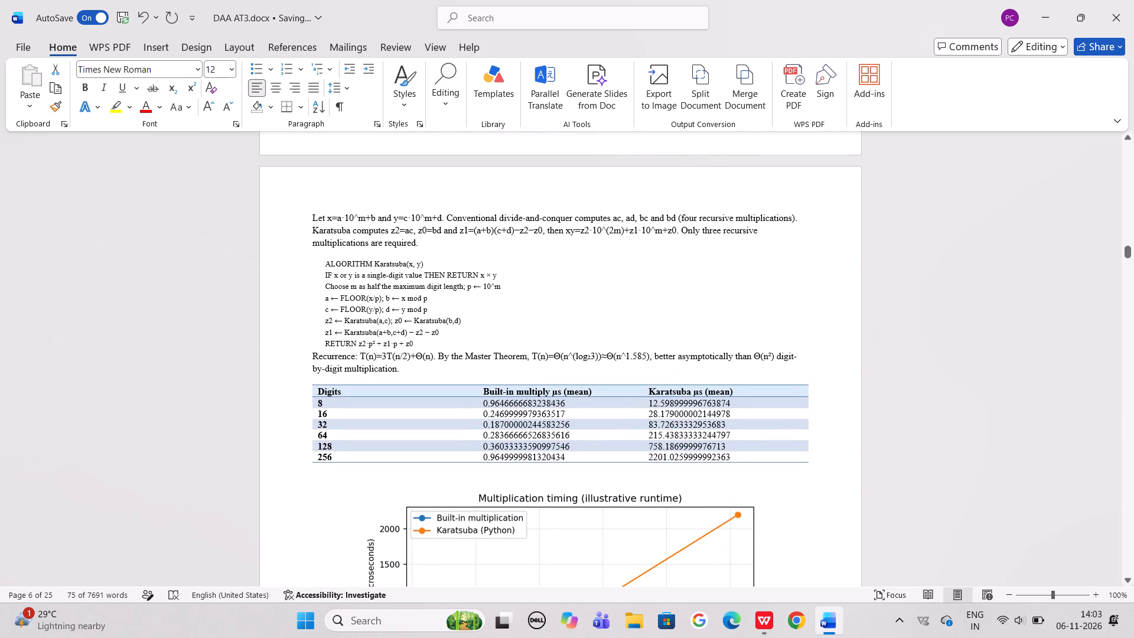
{"action": "left_click_drag", "start_coordinate": [311, 214], "coordinate": [416, 372]}
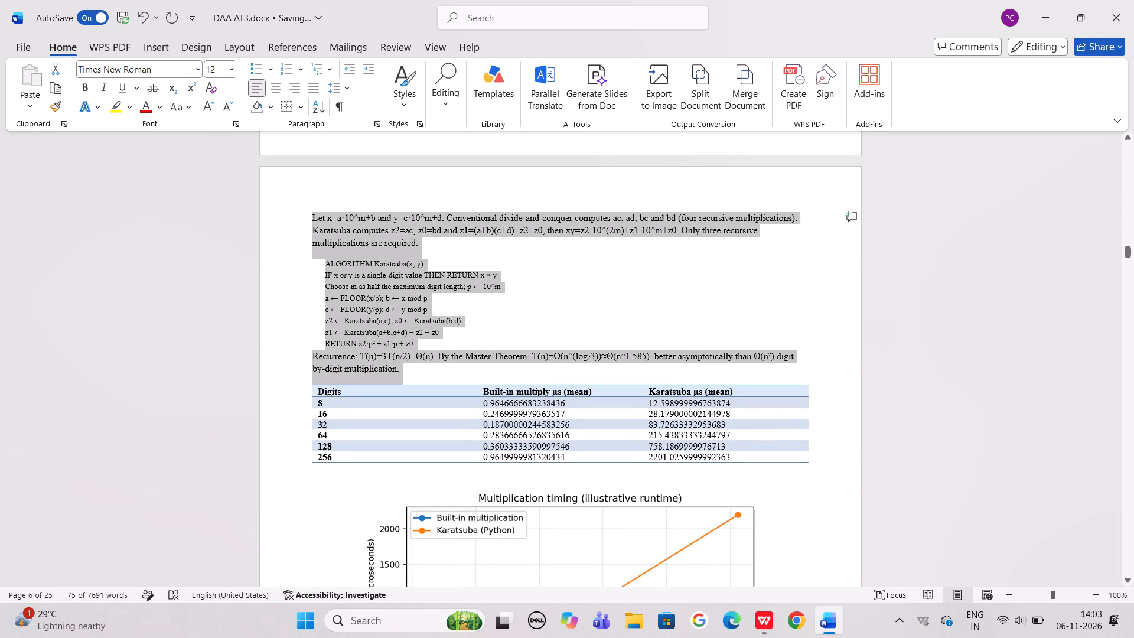
{"action": "left_click_drag", "start_coordinate": [416, 372], "coordinate": [416, 372]}
{"action": "left_click", "coordinate": [229, 76]}
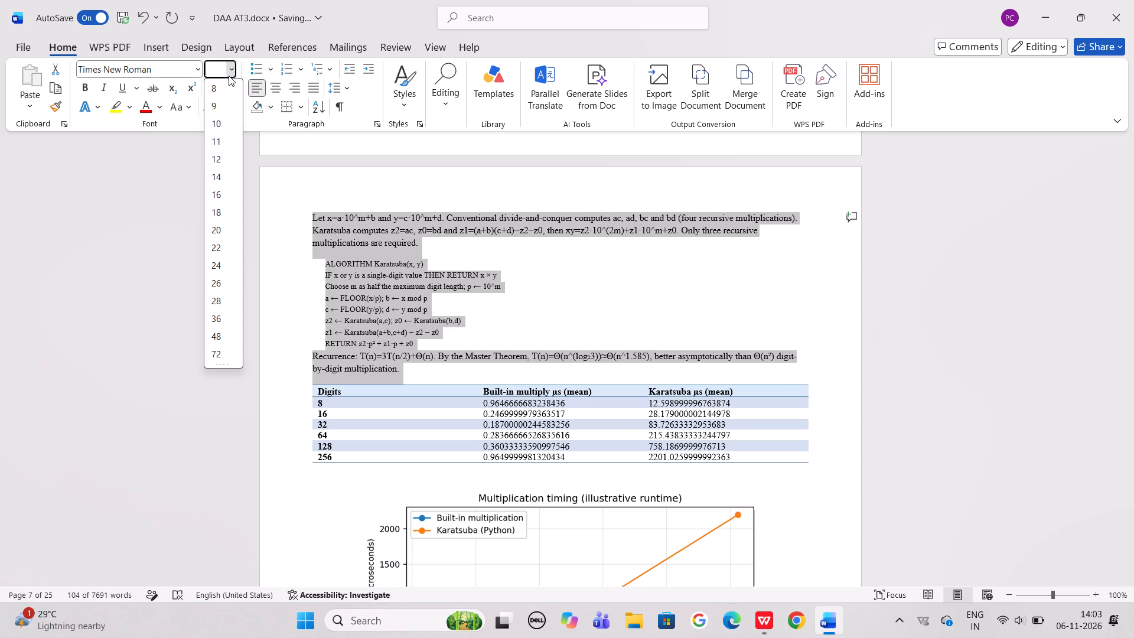
{"action": "left_click", "coordinate": [225, 157]}
Set the Figure 4 caption and the Interpretation and Joint conclusion paragraphs below it to font size 12.
{"action": "scroll", "coordinate": [225, 157], "scroll_direction": "down", "scroll_amount": 2}
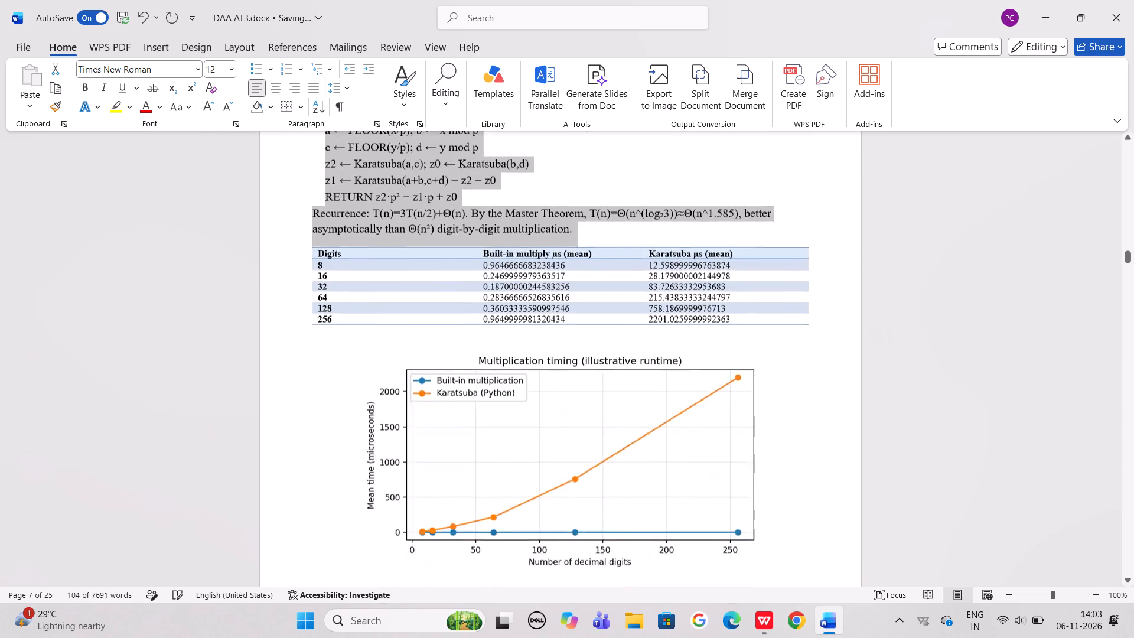
{"action": "scroll", "coordinate": [225, 157], "scroll_direction": "down", "scroll_amount": 5}
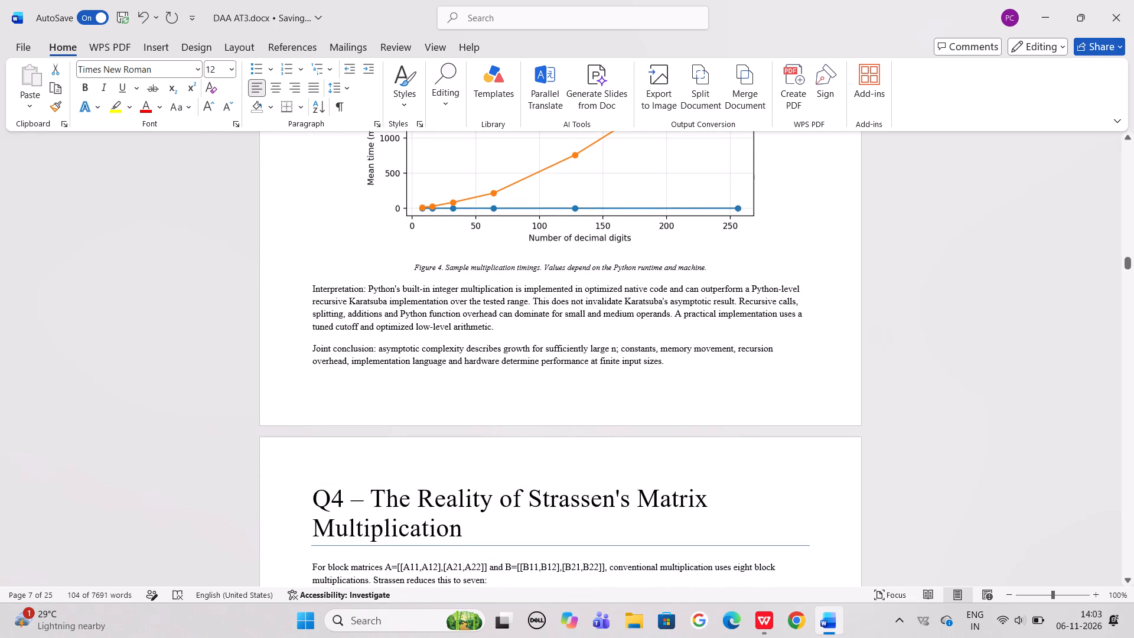
{"action": "left_click_drag", "start_coordinate": [299, 258], "coordinate": [374, 370]}
{"action": "left_click", "coordinate": [374, 370]}
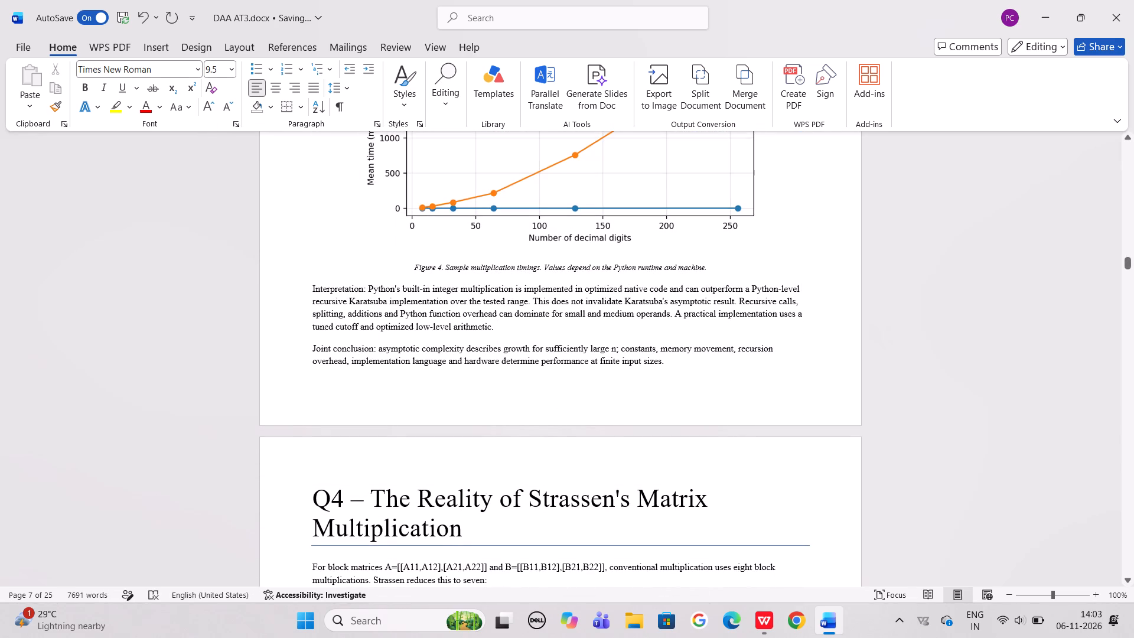
{"action": "left_click_drag", "start_coordinate": [413, 270], "coordinate": [680, 383]}
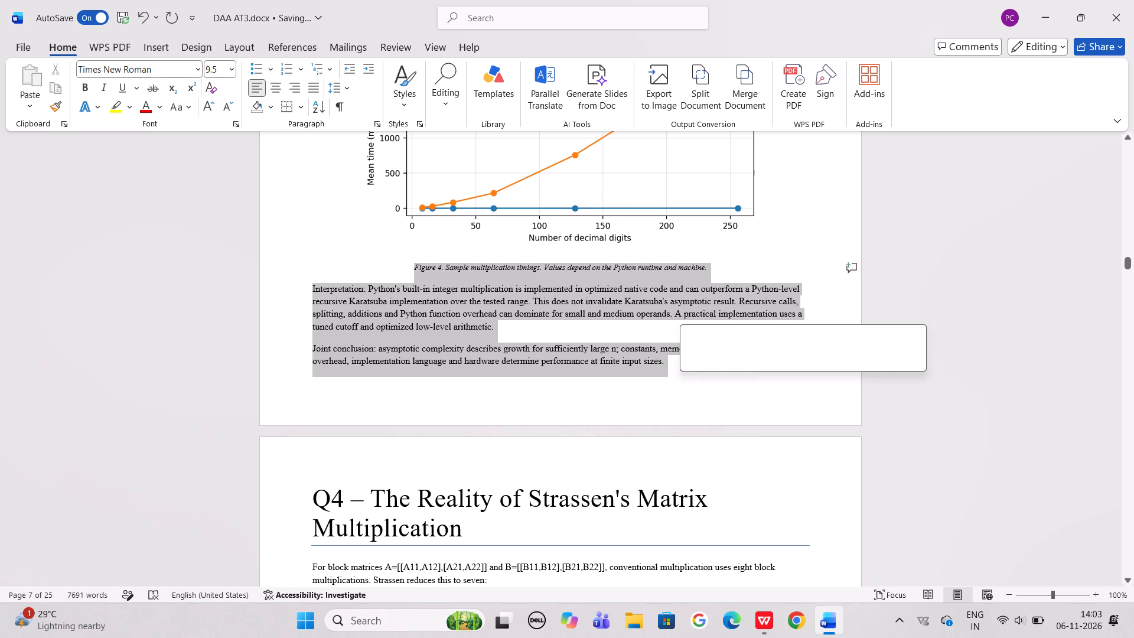
{"action": "left_click", "coordinate": [232, 74]}
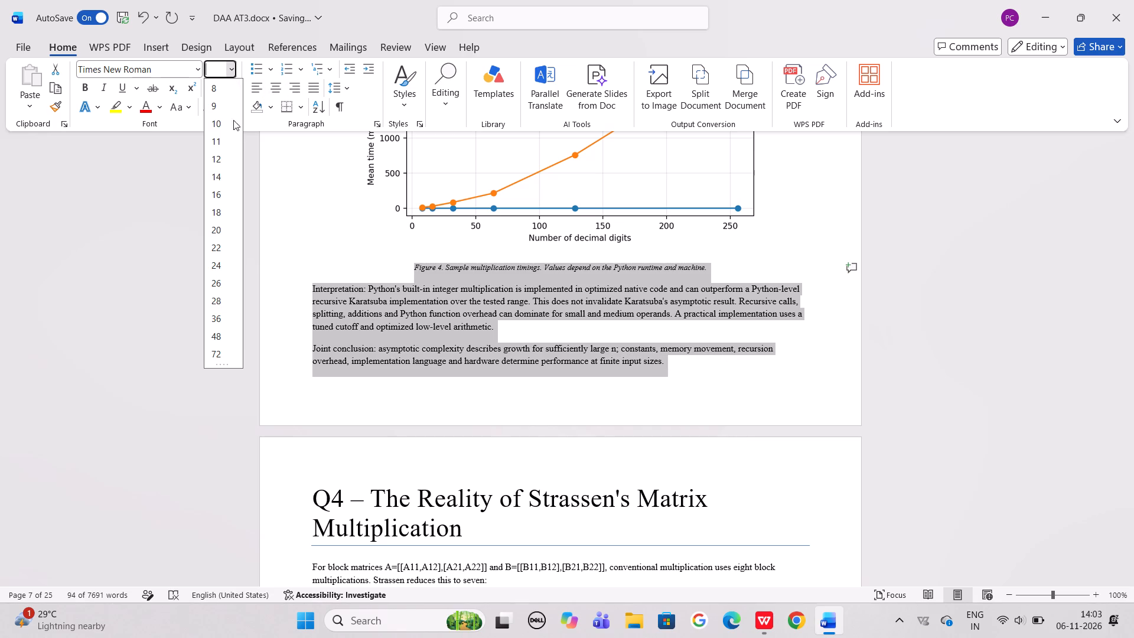
{"action": "left_click", "coordinate": [225, 159]}
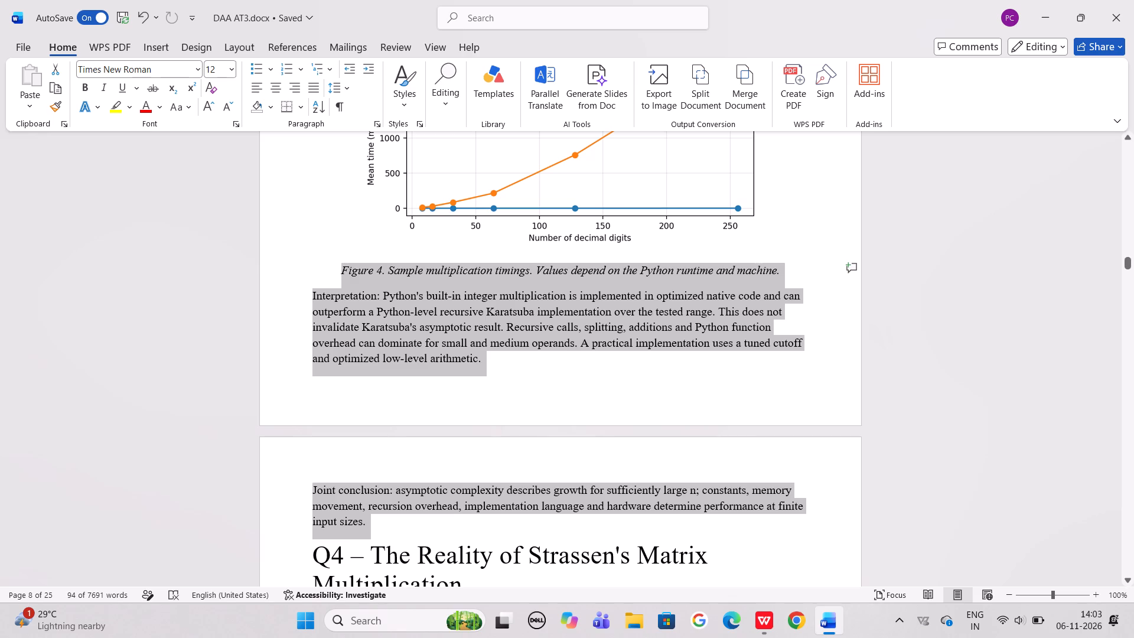
Set the heading word "Multiplication" and the Q4 text through the Strassen pseudocode and Recurrence paragraph to font size 12.
{"action": "scroll", "coordinate": [429, 338], "scroll_direction": "down", "scroll_amount": 7}
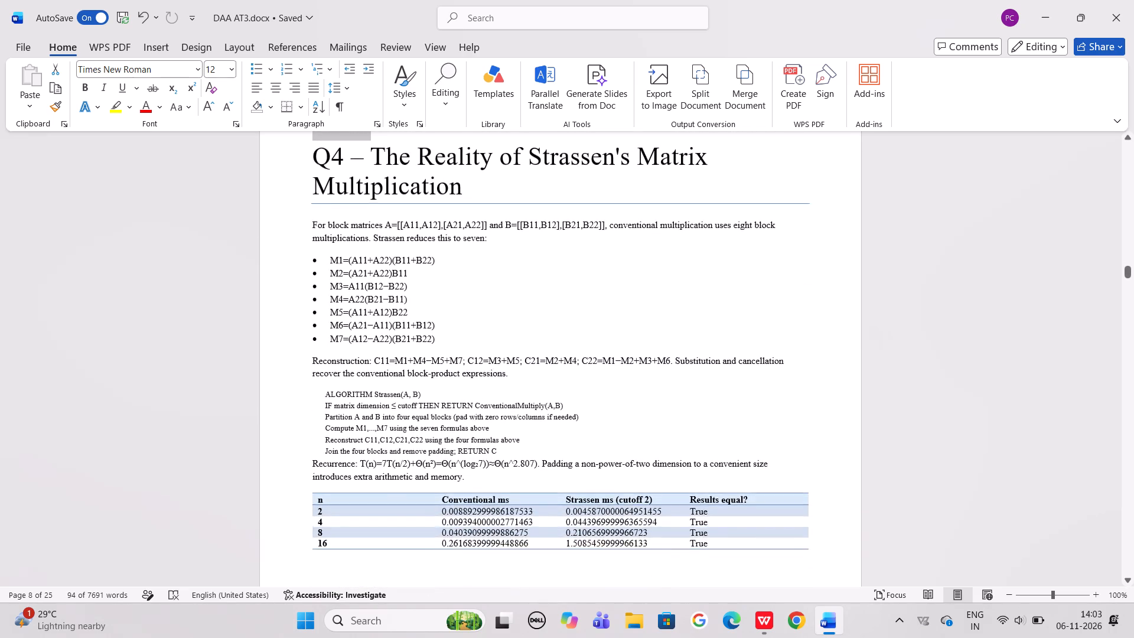
{"action": "left_click_drag", "start_coordinate": [309, 217], "coordinate": [497, 486]}
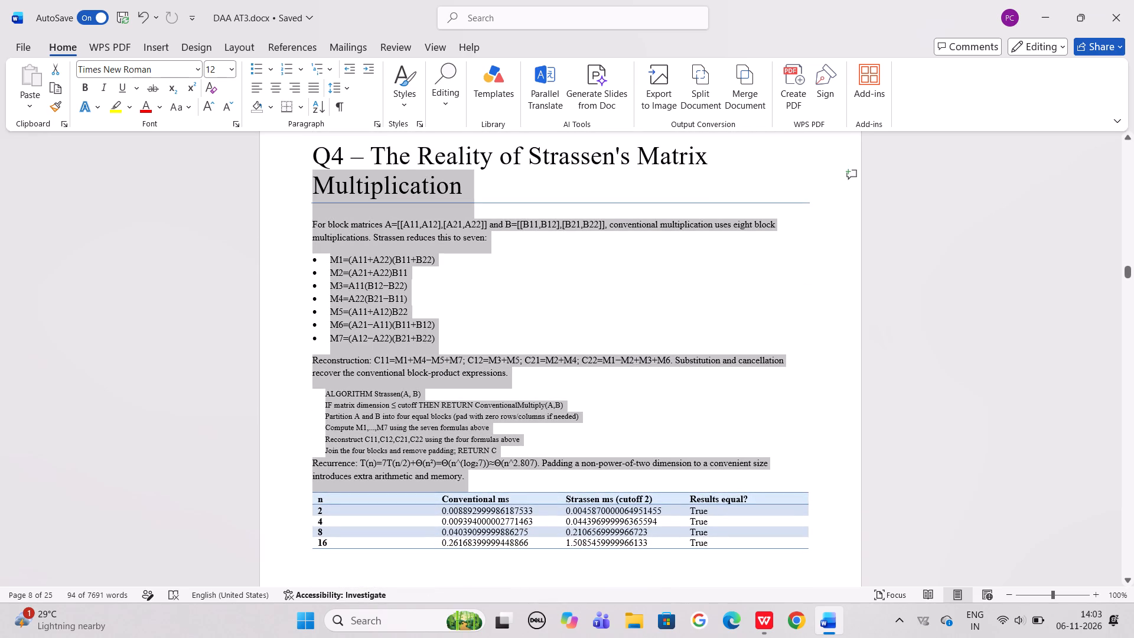
{"action": "left_click_drag", "start_coordinate": [497, 486], "coordinate": [482, 480]}
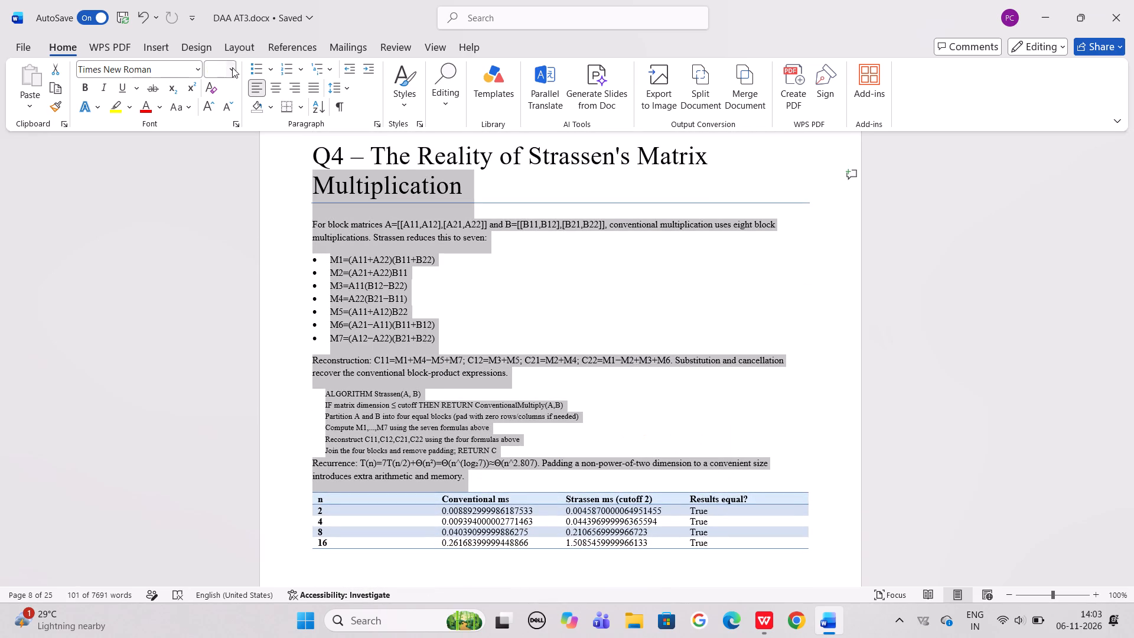
{"action": "left_click", "coordinate": [232, 67]}
{"action": "left_click", "coordinate": [223, 161]}
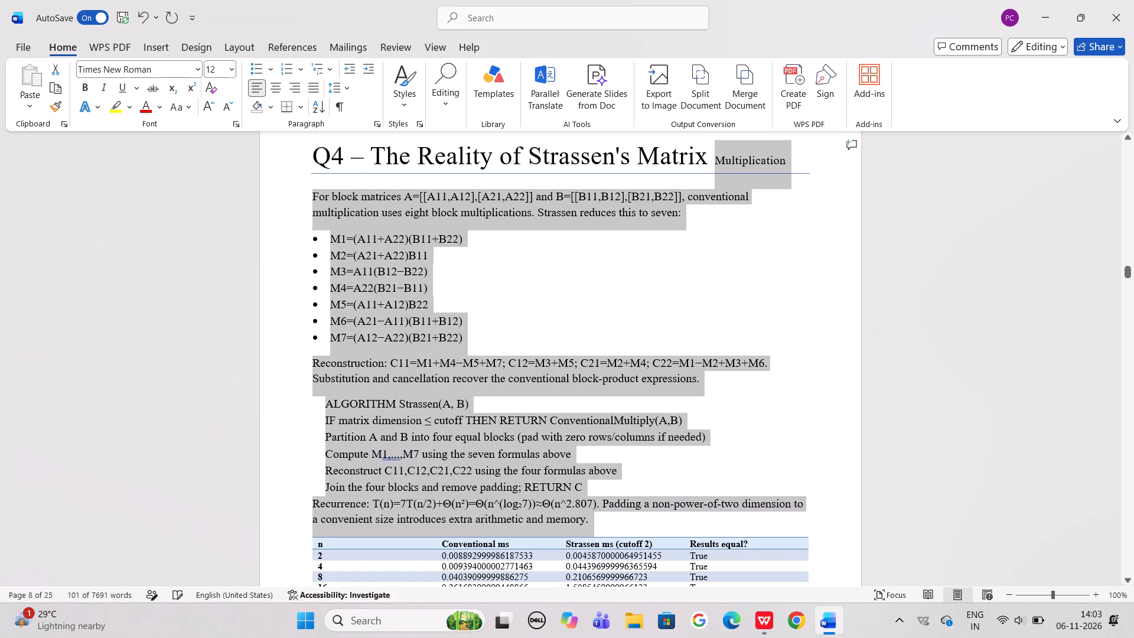
Set the Figure 5 caption, the paragraph about the equality tests and the Engineering note below it to font size 12.
{"action": "scroll", "coordinate": [396, 400], "scroll_direction": "down", "scroll_amount": 8}
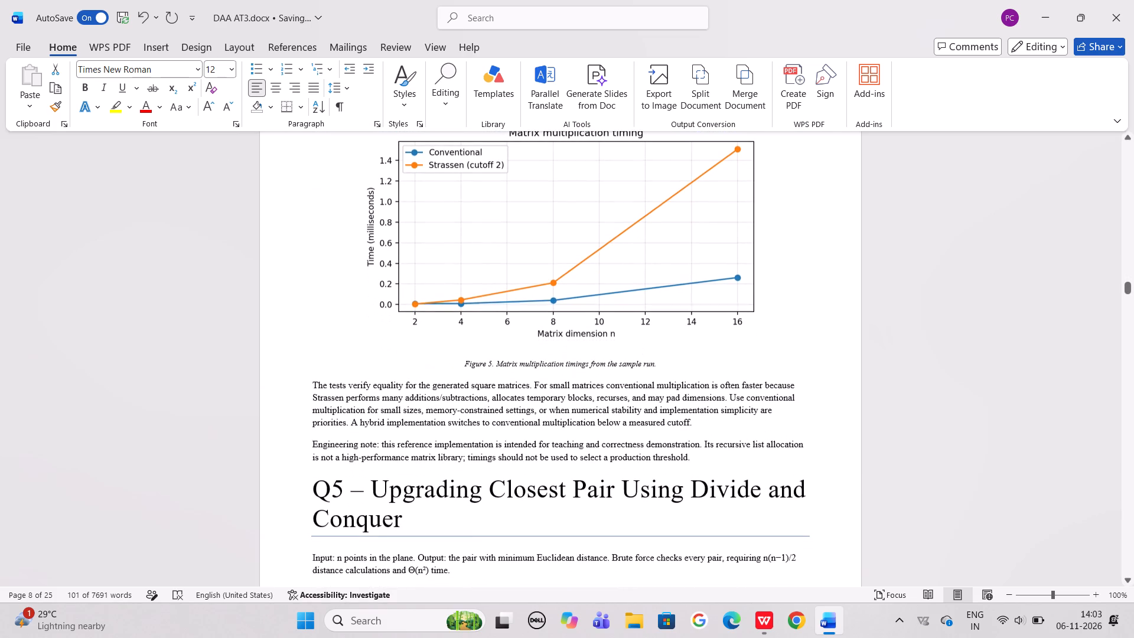
{"action": "left_click_drag", "start_coordinate": [348, 364], "coordinate": [658, 438]}
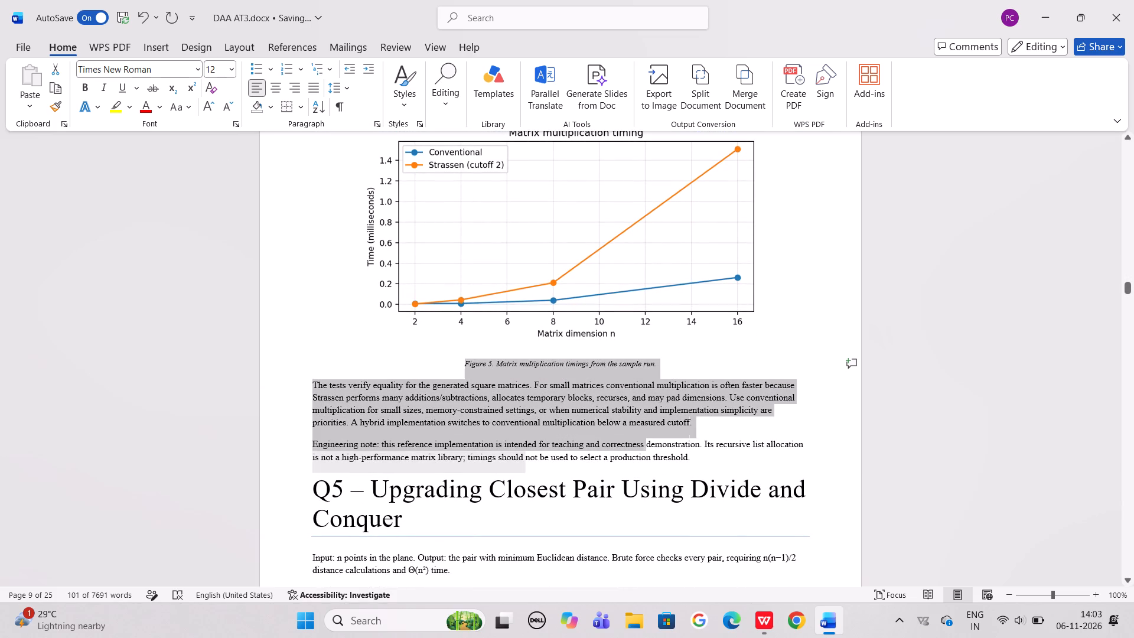
{"action": "left_click_drag", "start_coordinate": [658, 438], "coordinate": [698, 453]}
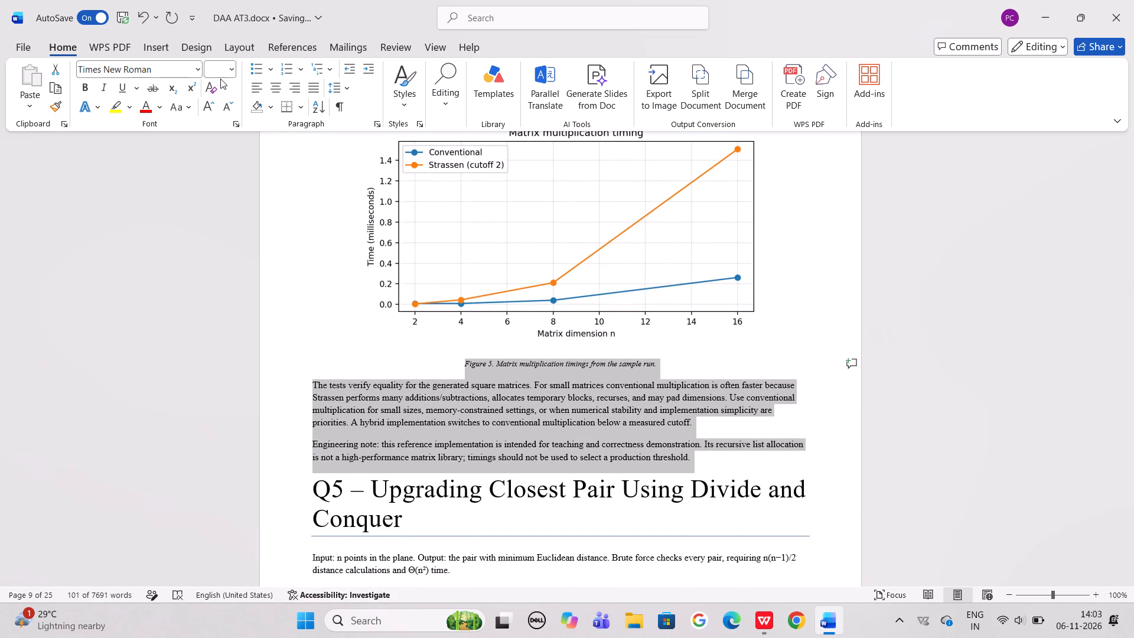
{"action": "left_click", "coordinate": [230, 69]}
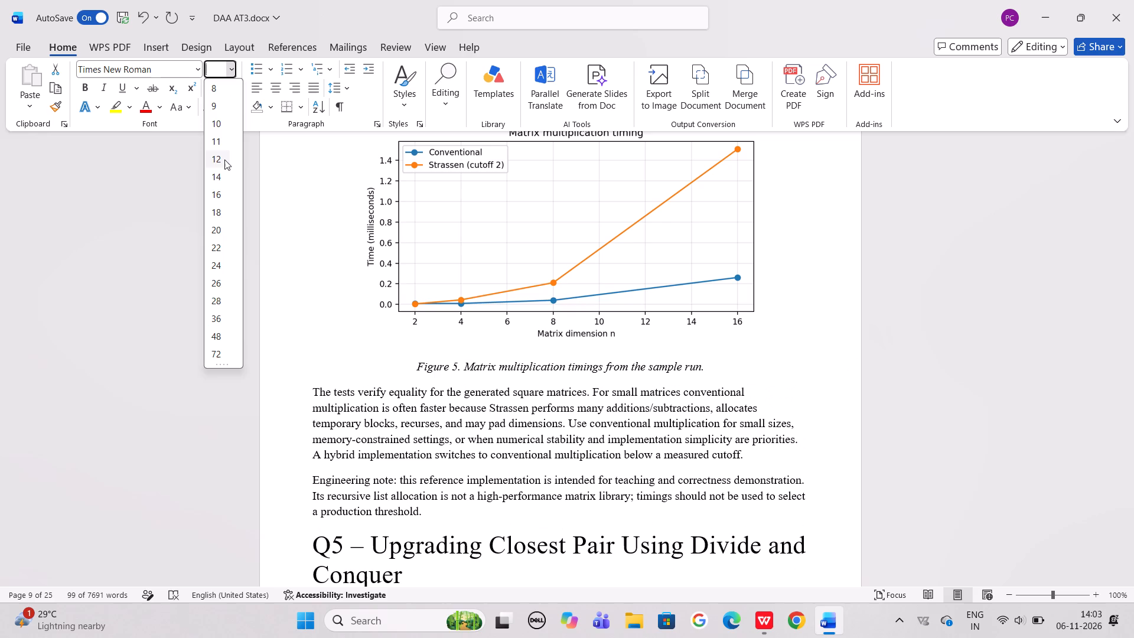
{"action": "left_click", "coordinate": [224, 159]}
Set the Q5 introductory paragraphs, the ClosestPair pseudocode and the strip paragraph above the points table to font size 12.
{"action": "scroll", "coordinate": [402, 386], "scroll_direction": "down", "scroll_amount": 4}
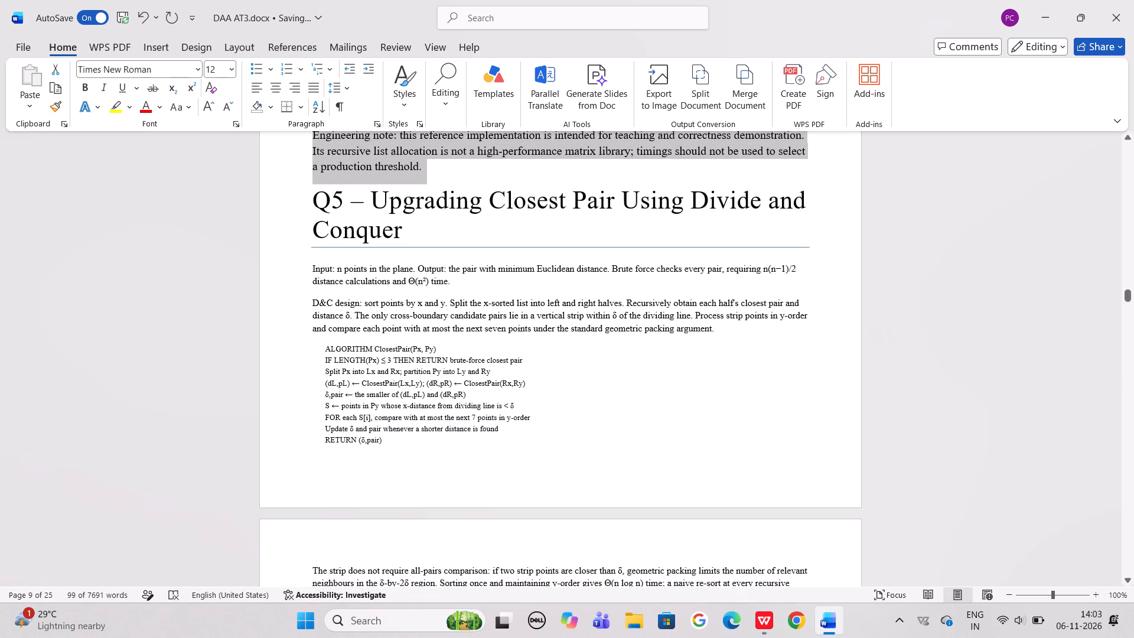
{"action": "left_click_drag", "start_coordinate": [308, 262], "coordinate": [393, 360]}
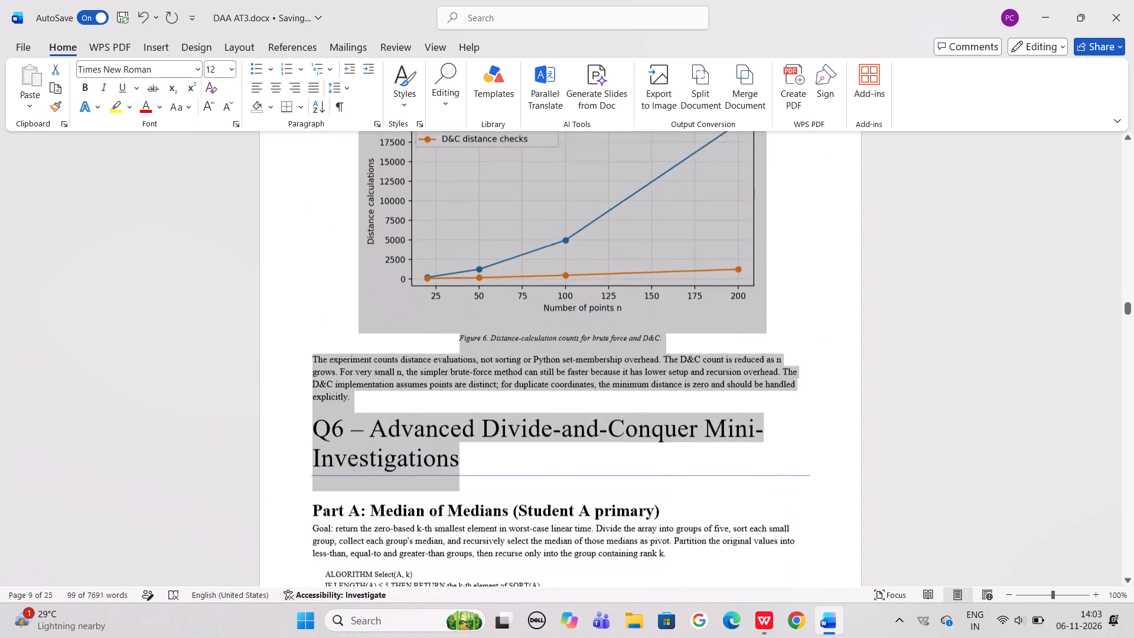
{"action": "left_click_drag", "start_coordinate": [393, 360], "coordinate": [487, 232]}
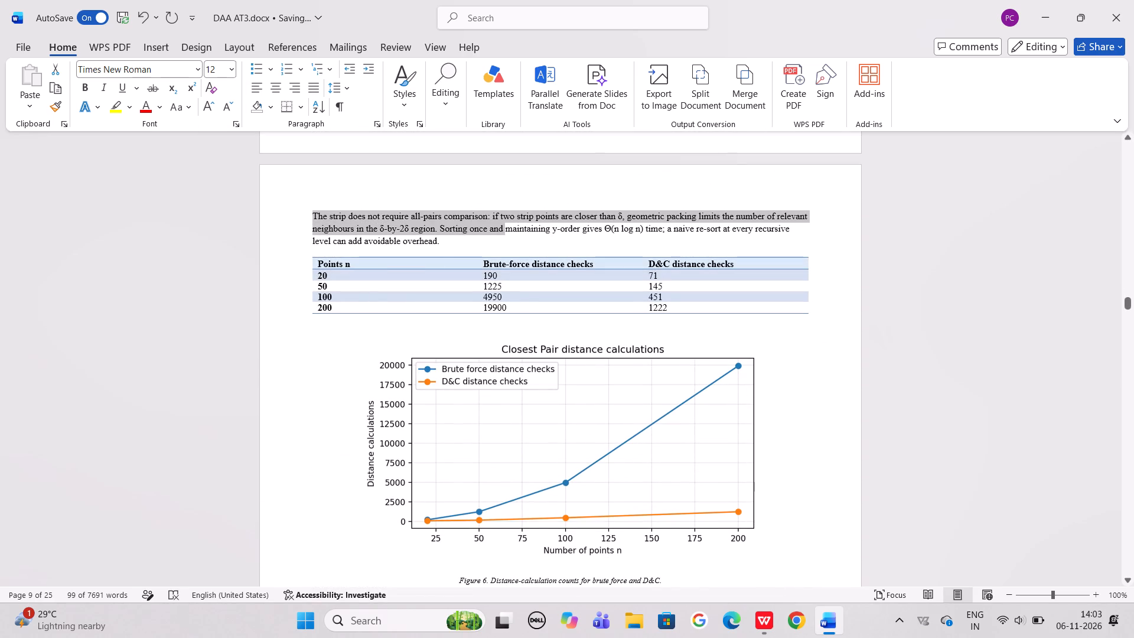
{"action": "left_click_drag", "start_coordinate": [487, 232], "coordinate": [442, 240]}
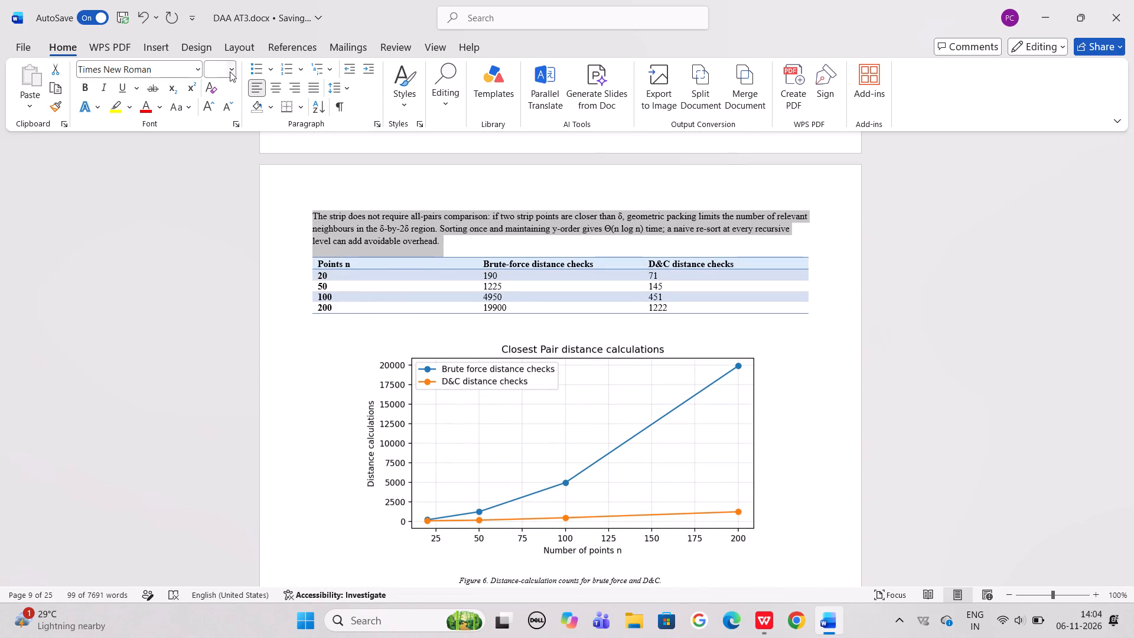
{"action": "left_click", "coordinate": [230, 71]}
{"action": "left_click", "coordinate": [221, 161]}
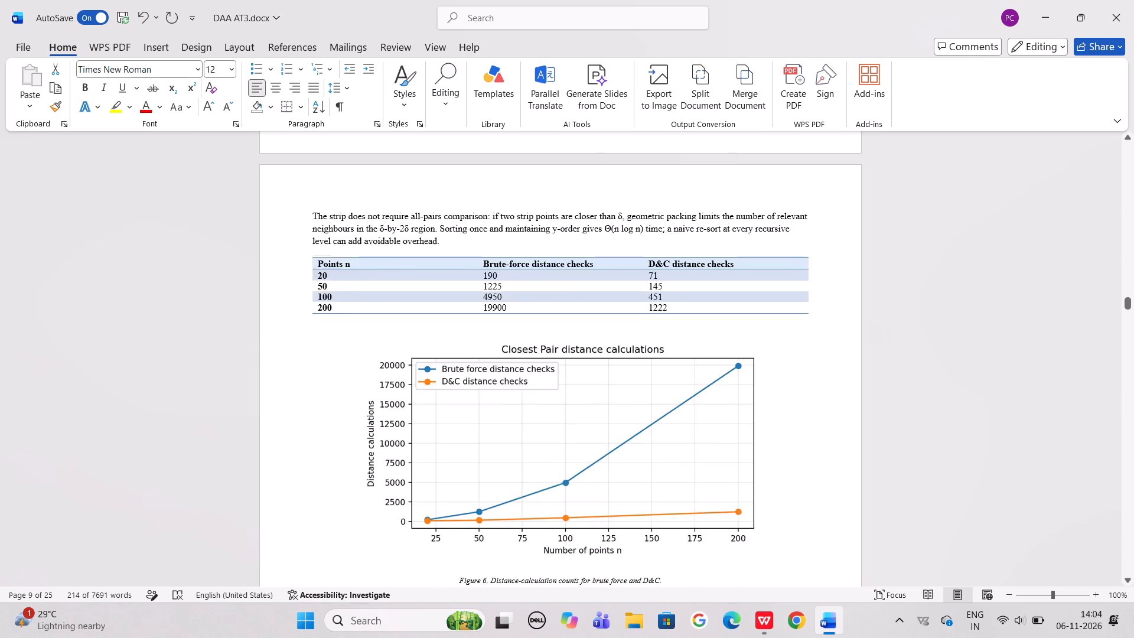
Set the Figure 6 caption and the paragraph about distance evaluations below it to font size 11.
{"action": "scroll", "coordinate": [408, 444], "scroll_direction": "down", "scroll_amount": 5}
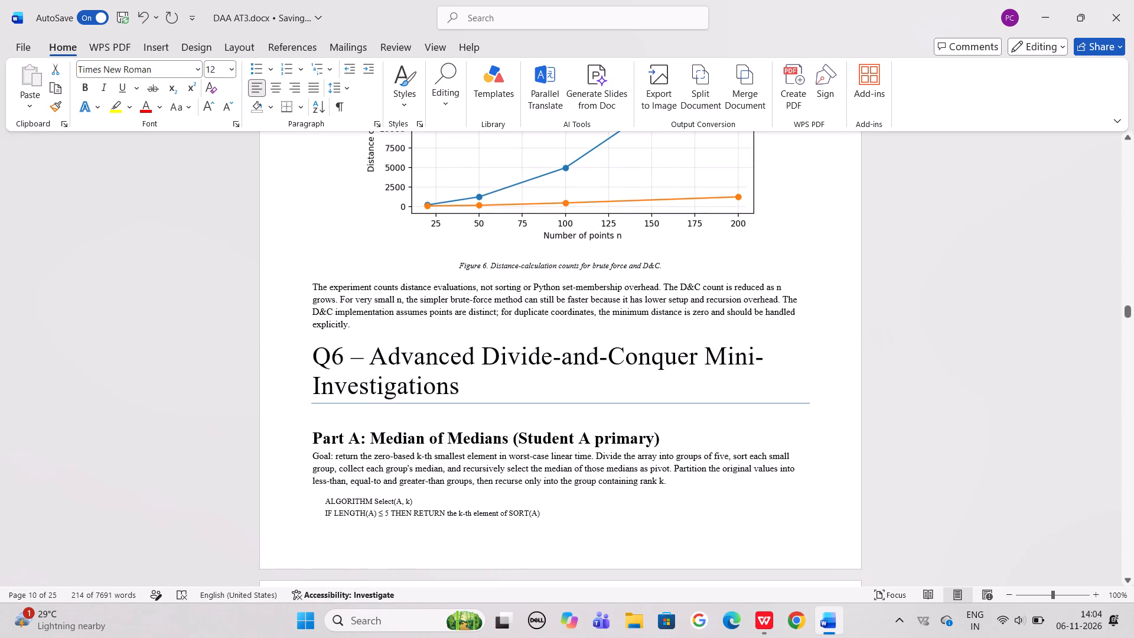
{"action": "left_click_drag", "start_coordinate": [325, 275], "coordinate": [396, 321]}
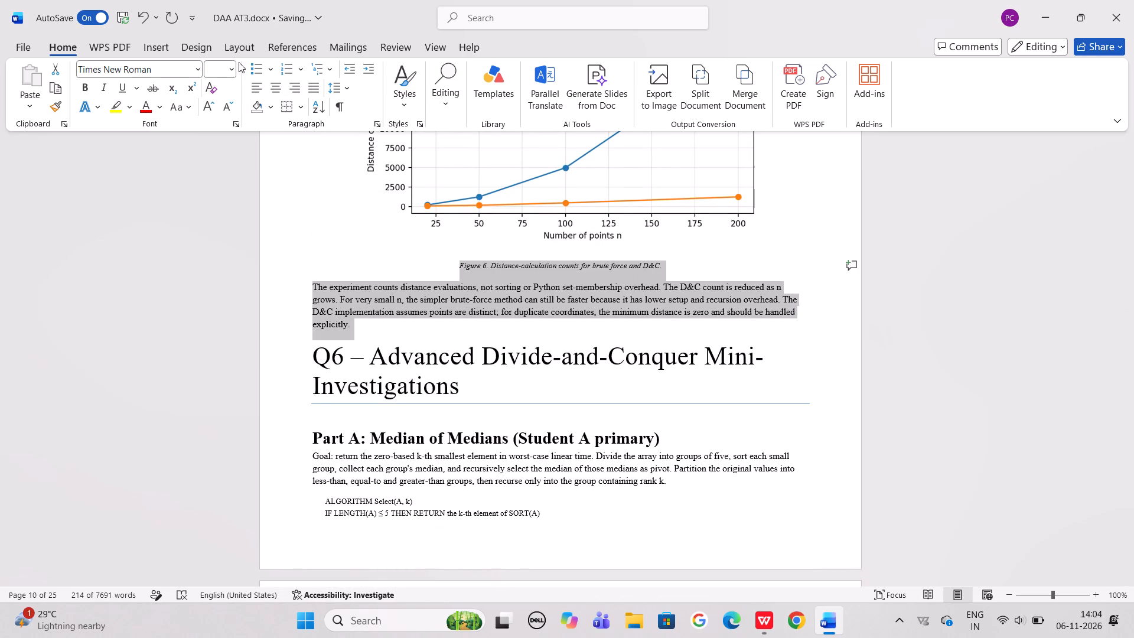
{"action": "left_click", "coordinate": [232, 64]}
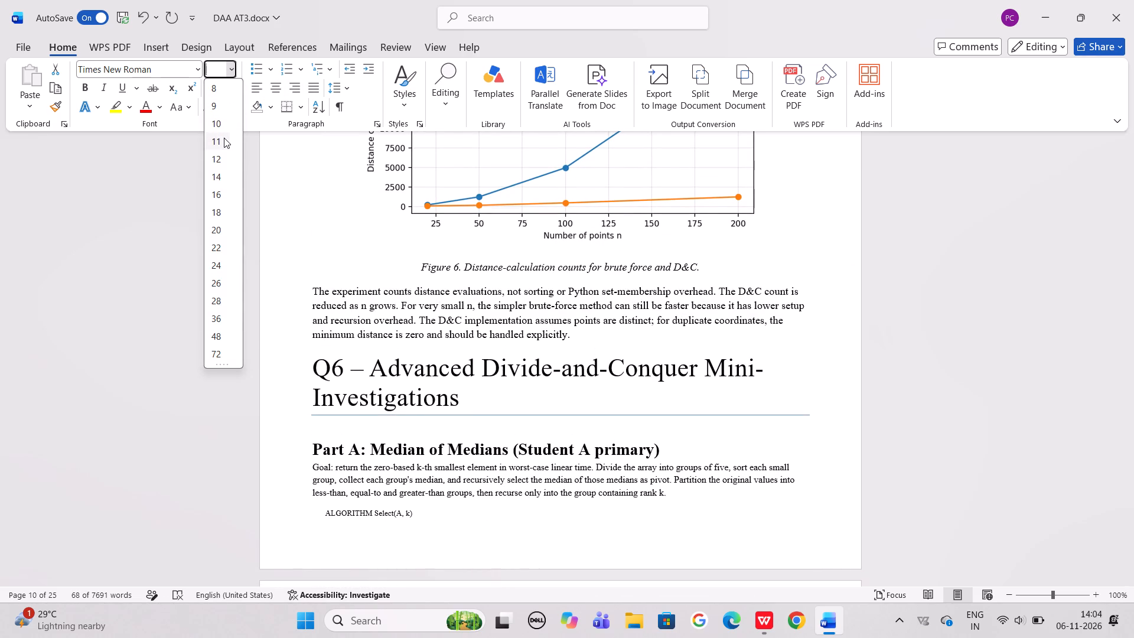
{"action": "left_click", "coordinate": [224, 138]}
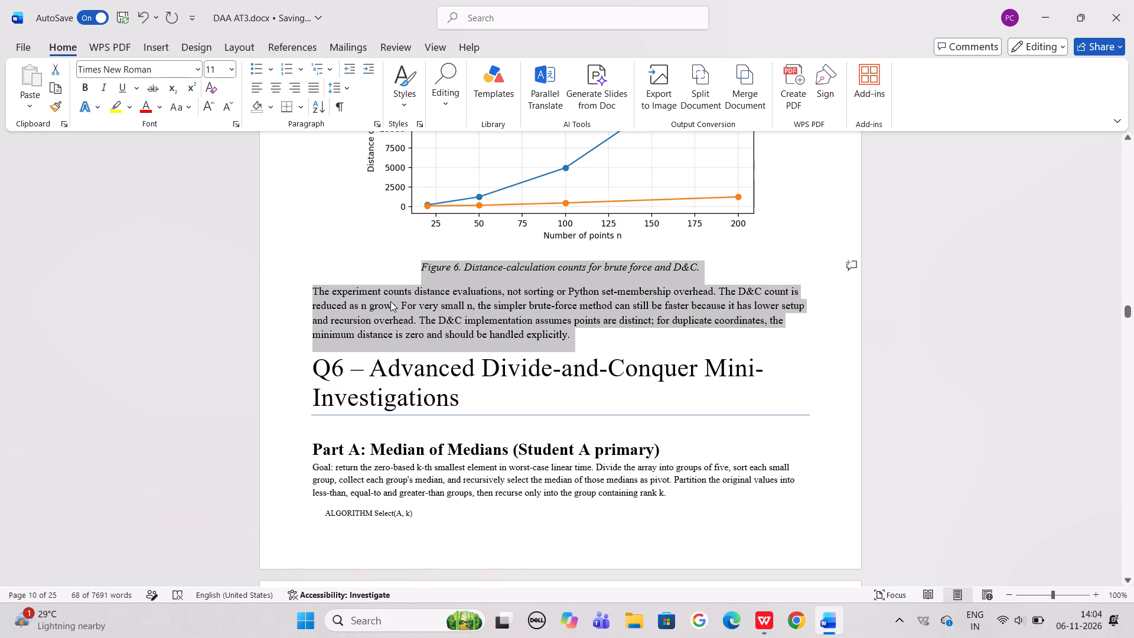
Set the Q6 Part A Goal paragraph, the Select pseudocode and the constant-fraction paragraph above the results table to font size 12.
{"action": "scroll", "coordinate": [390, 301], "scroll_direction": "down", "scroll_amount": 4}
{"action": "left_click_drag", "start_coordinate": [310, 206], "coordinate": [438, 493]}
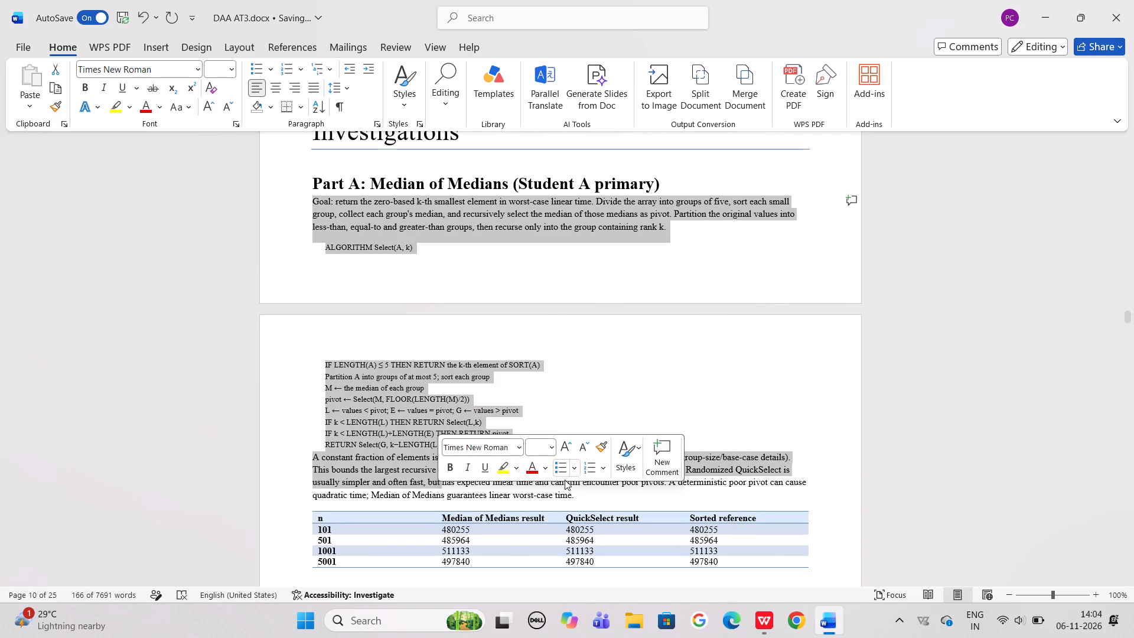
{"action": "left_click", "coordinate": [572, 496]}
{"action": "left_click", "coordinate": [572, 496]}
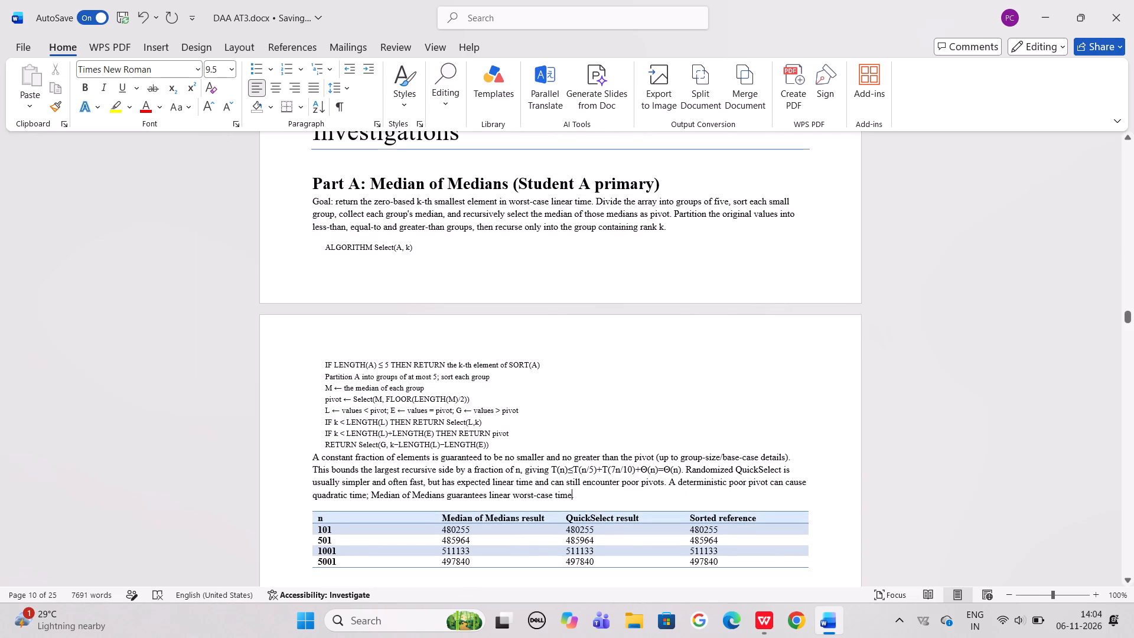
{"action": "left_click_drag", "start_coordinate": [578, 496], "coordinate": [299, 240]}
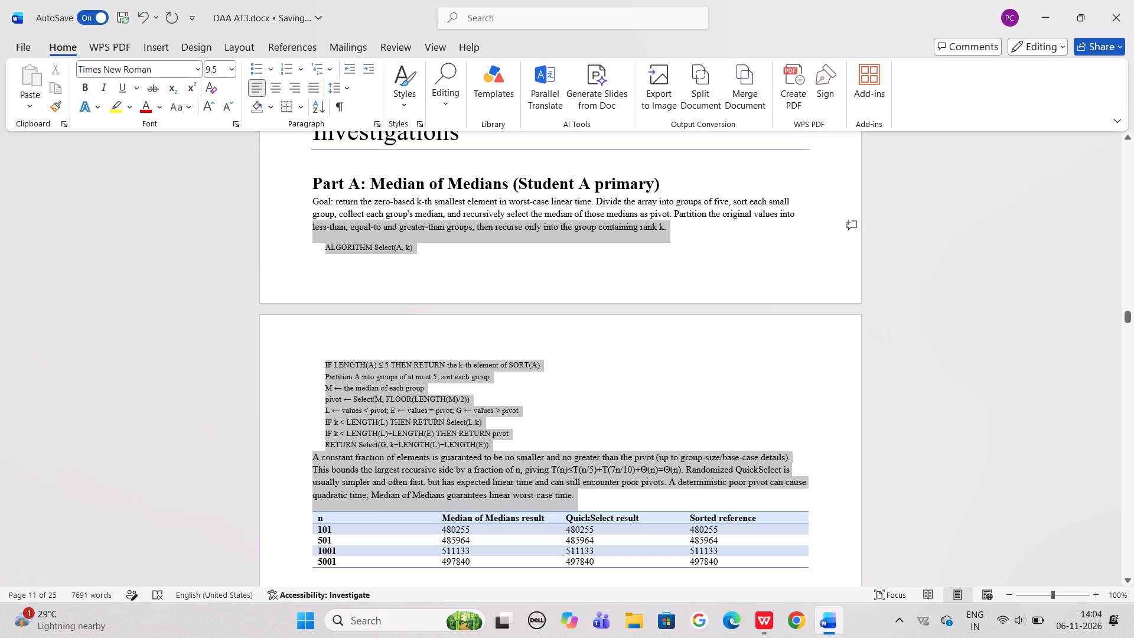
{"action": "left_click_drag", "start_coordinate": [299, 240], "coordinate": [309, 207]}
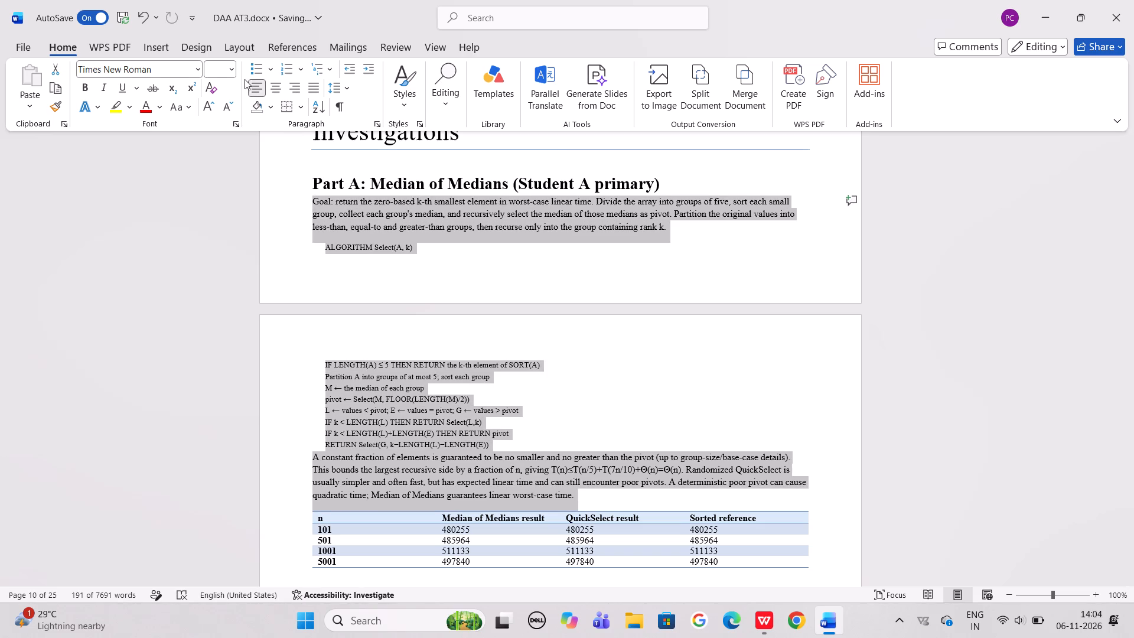
{"action": "left_click", "coordinate": [231, 69]}
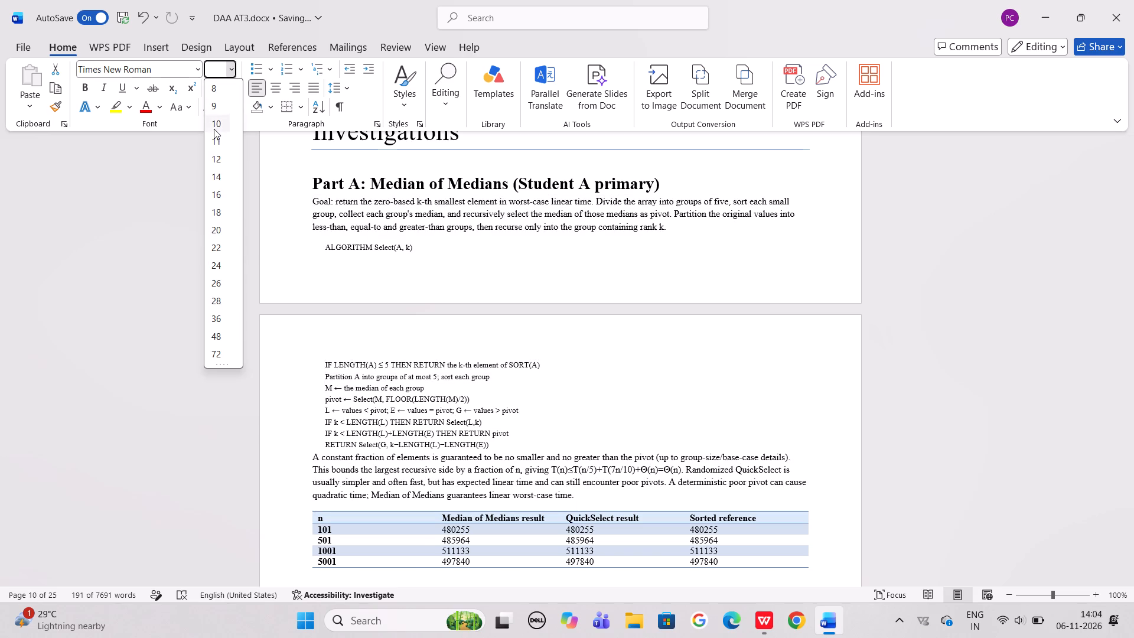
{"action": "left_click", "coordinate": [221, 162]}
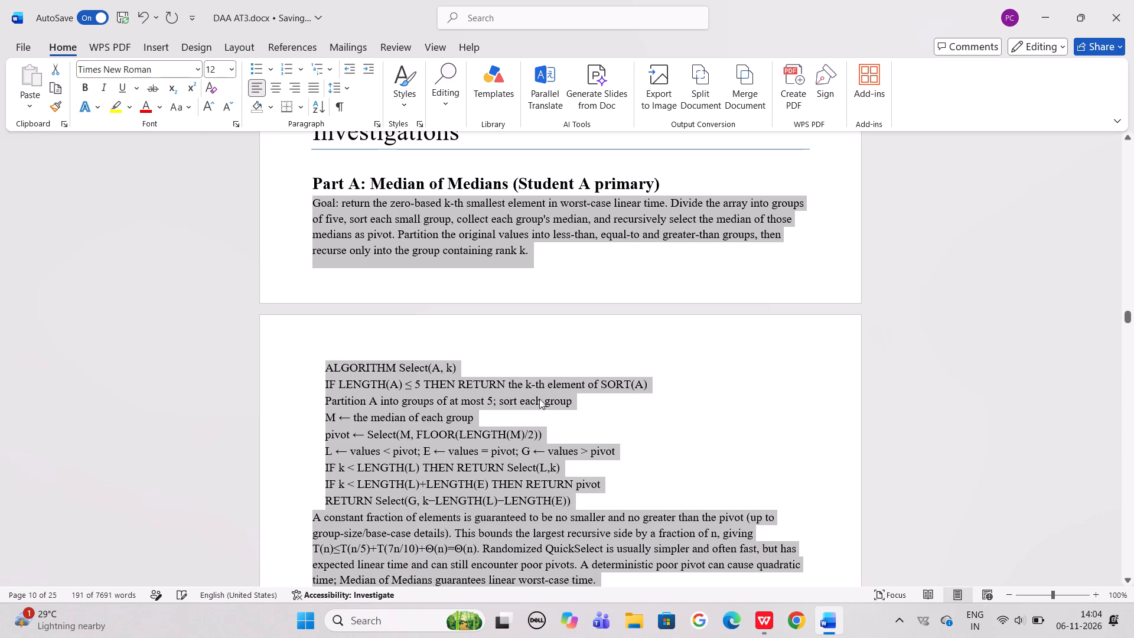
Set the "All three outputs match" paragraph below the Median of Medians table to font size 12.
{"action": "scroll", "coordinate": [536, 403], "scroll_direction": "down", "scroll_amount": 6}
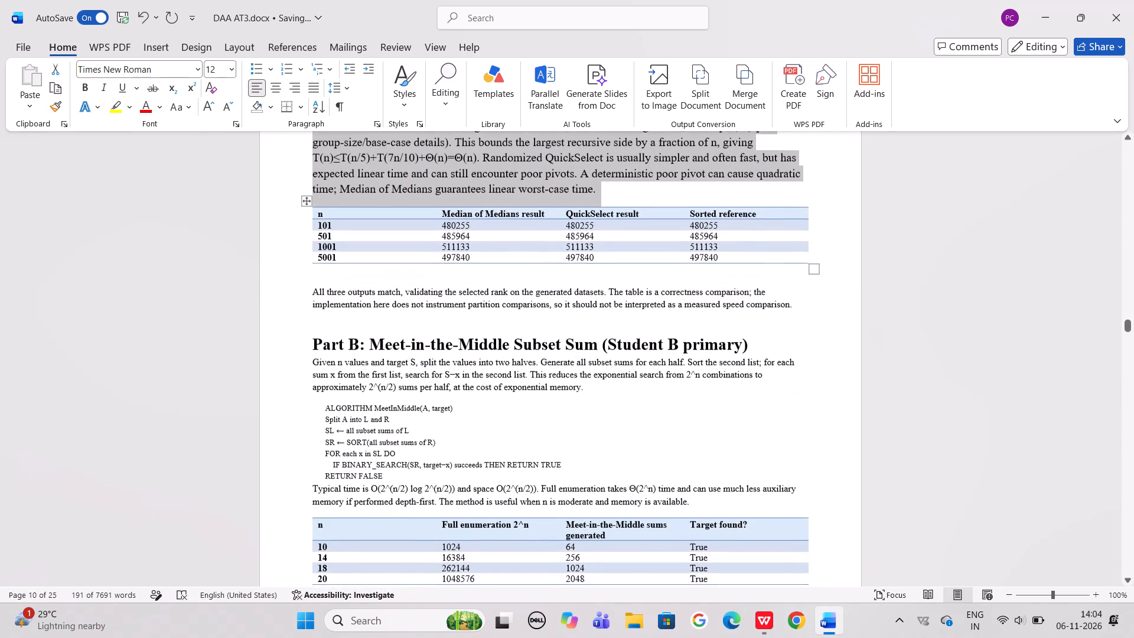
{"action": "scroll", "coordinate": [536, 403], "scroll_direction": "down", "scroll_amount": 1}
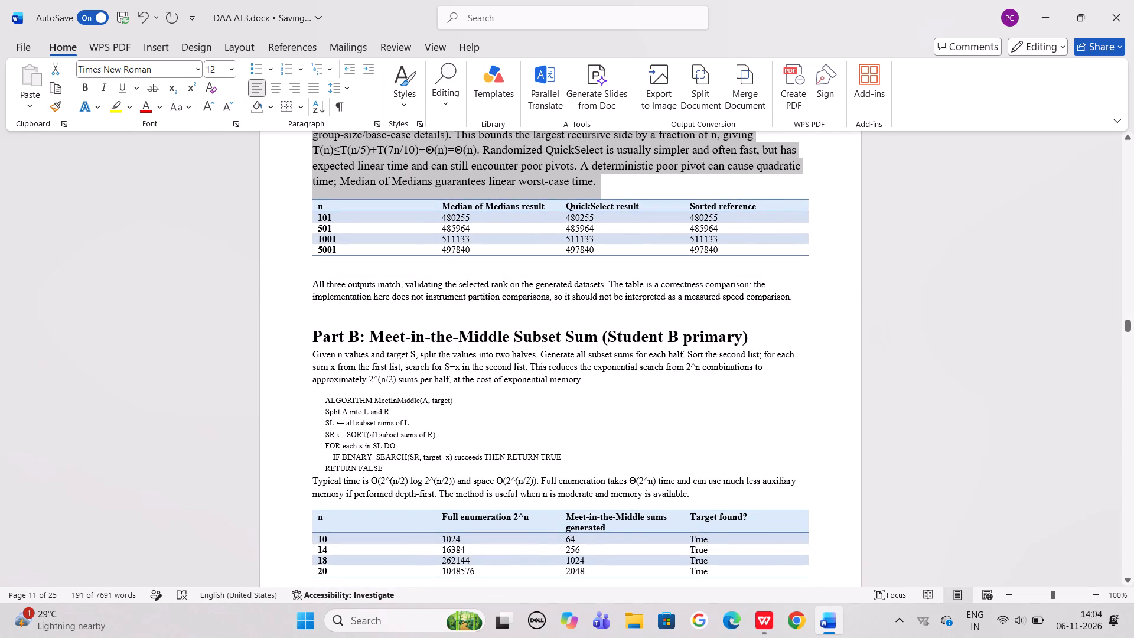
{"action": "left_click_drag", "start_coordinate": [310, 276], "coordinate": [739, 276]}
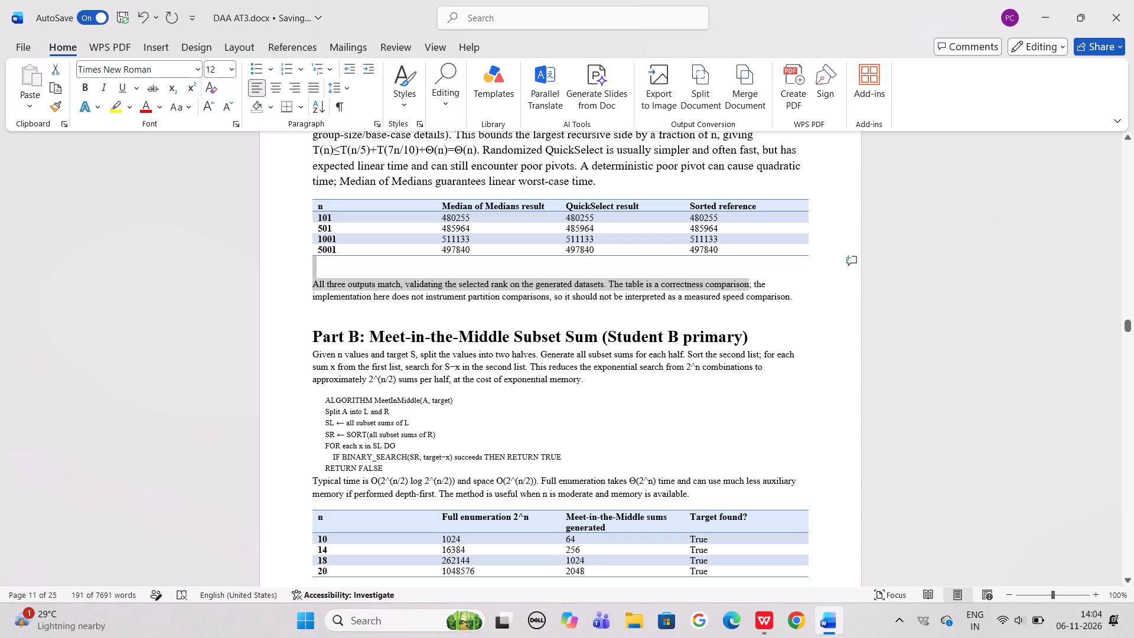
{"action": "left_click_drag", "start_coordinate": [739, 276], "coordinate": [796, 300]}
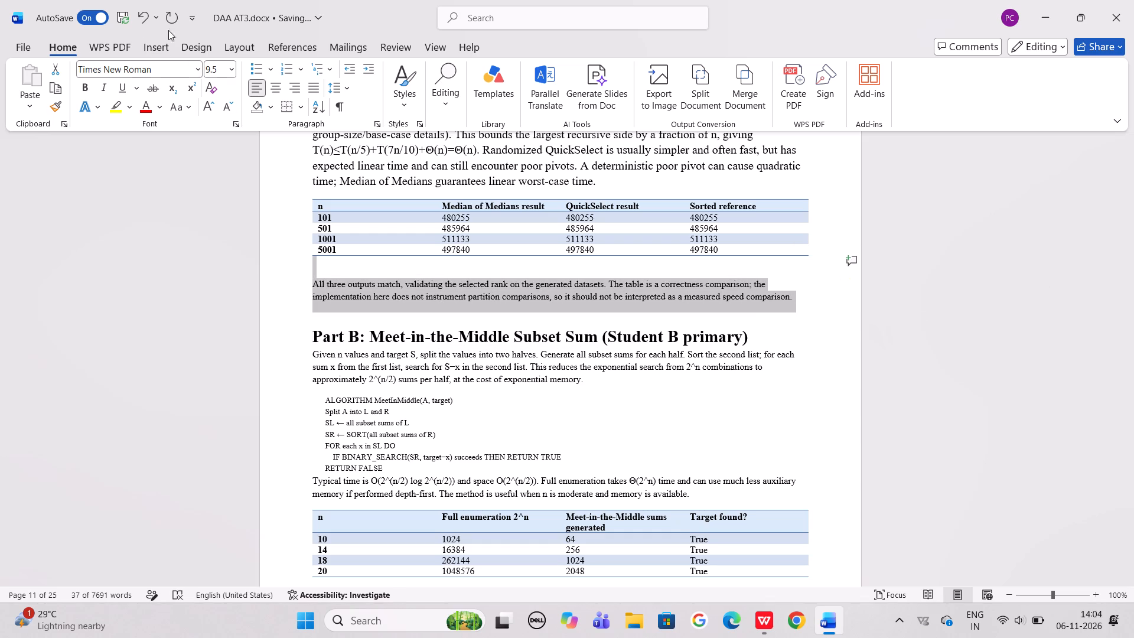
{"action": "left_click", "coordinate": [227, 74]}
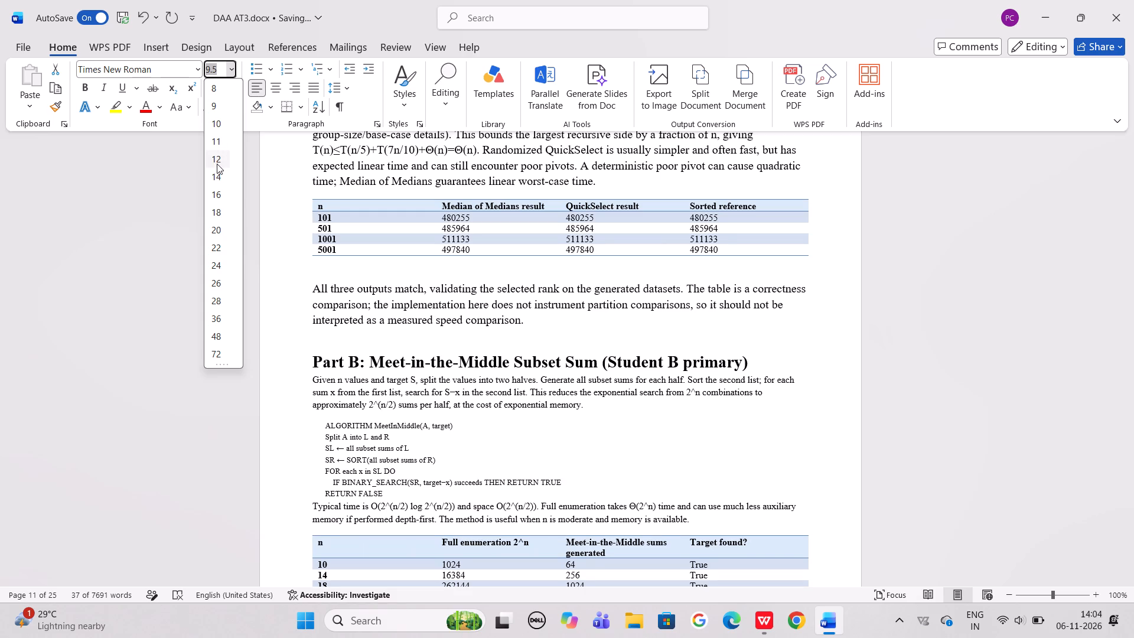
{"action": "left_click", "coordinate": [217, 164]}
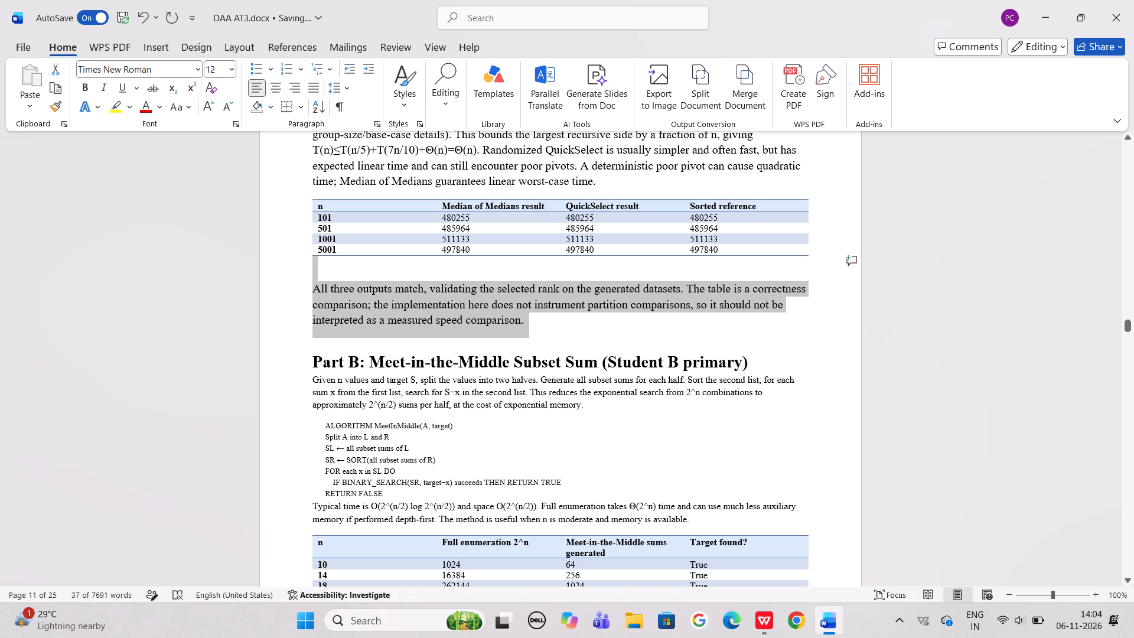
Set the Q6 Part B introduction, the MeetInMiddle pseudocode and the typical-time paragraph above the results table to font size 12.
{"action": "left_click_drag", "start_coordinate": [307, 380], "coordinate": [640, 506]}
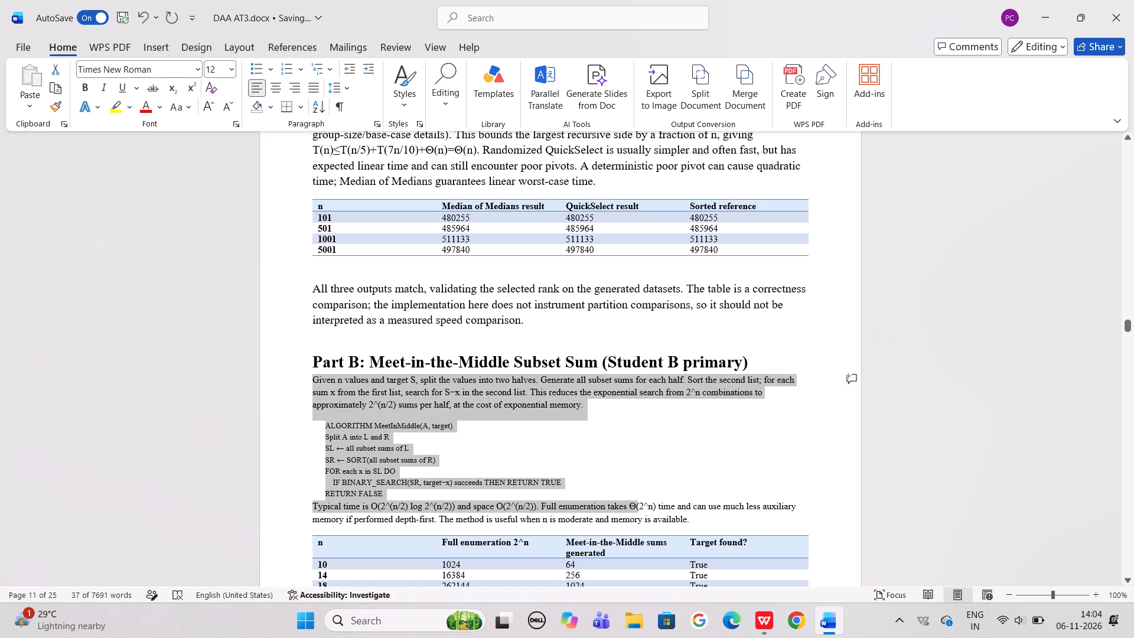
{"action": "left_click_drag", "start_coordinate": [640, 506], "coordinate": [699, 515]}
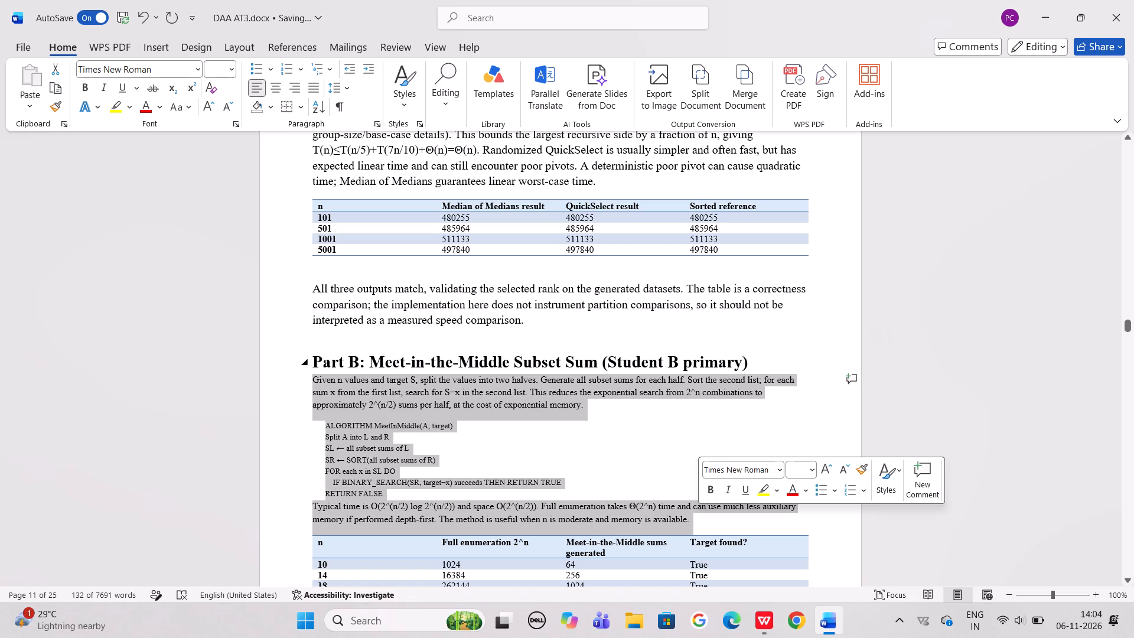
{"action": "left_click", "coordinate": [230, 75]}
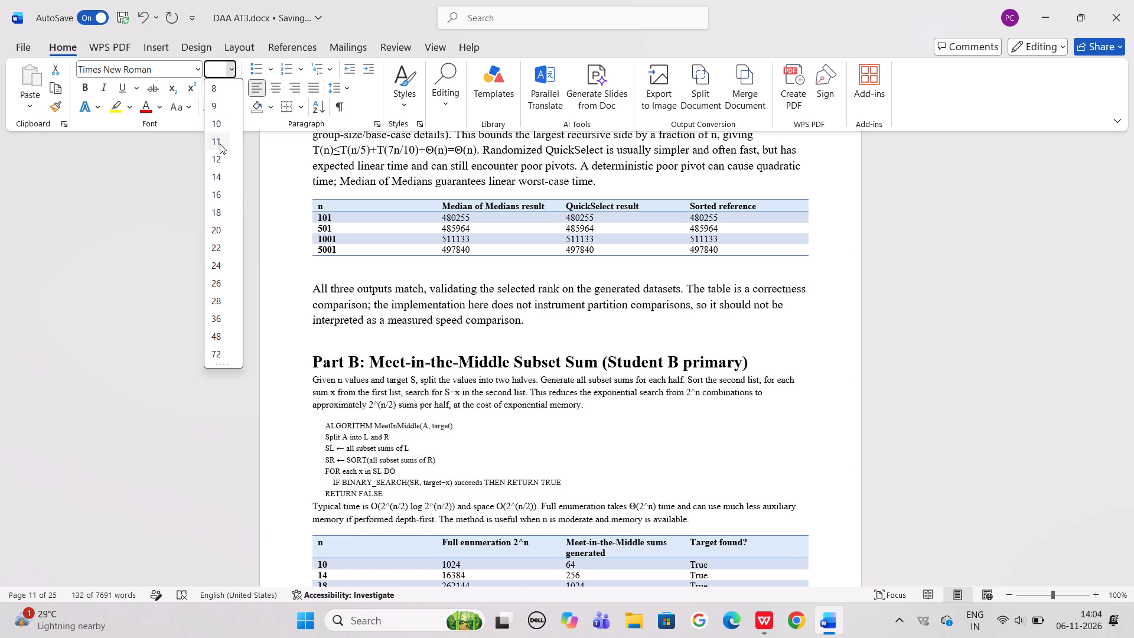
{"action": "left_click", "coordinate": [217, 161]}
Set the Figure 7 caption and the generated-sum and cross-verification paragraphs below it to font size 12.
{"action": "scroll", "coordinate": [366, 353], "scroll_direction": "down", "scroll_amount": 2}
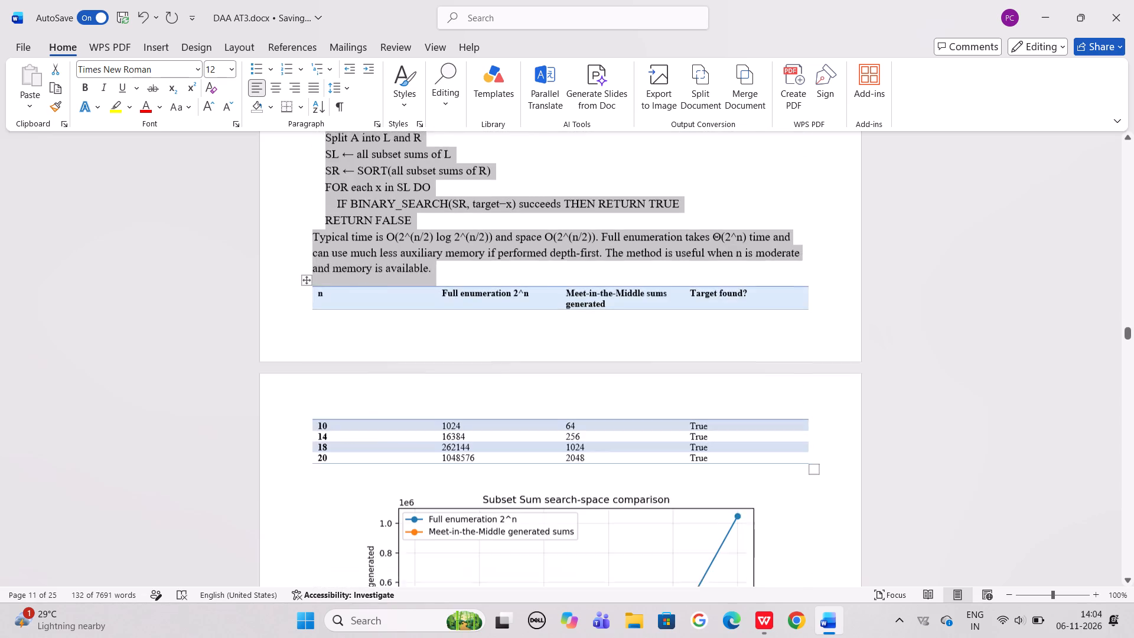
{"action": "scroll", "coordinate": [366, 353], "scroll_direction": "down", "scroll_amount": 5}
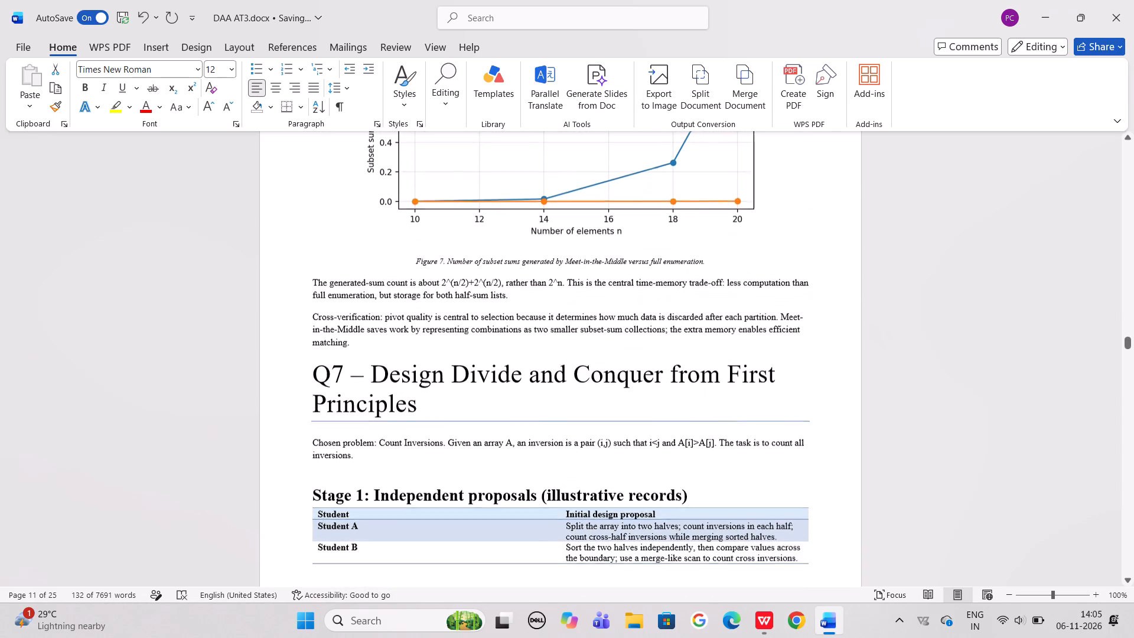
{"action": "left_click_drag", "start_coordinate": [389, 248], "coordinate": [384, 313]}
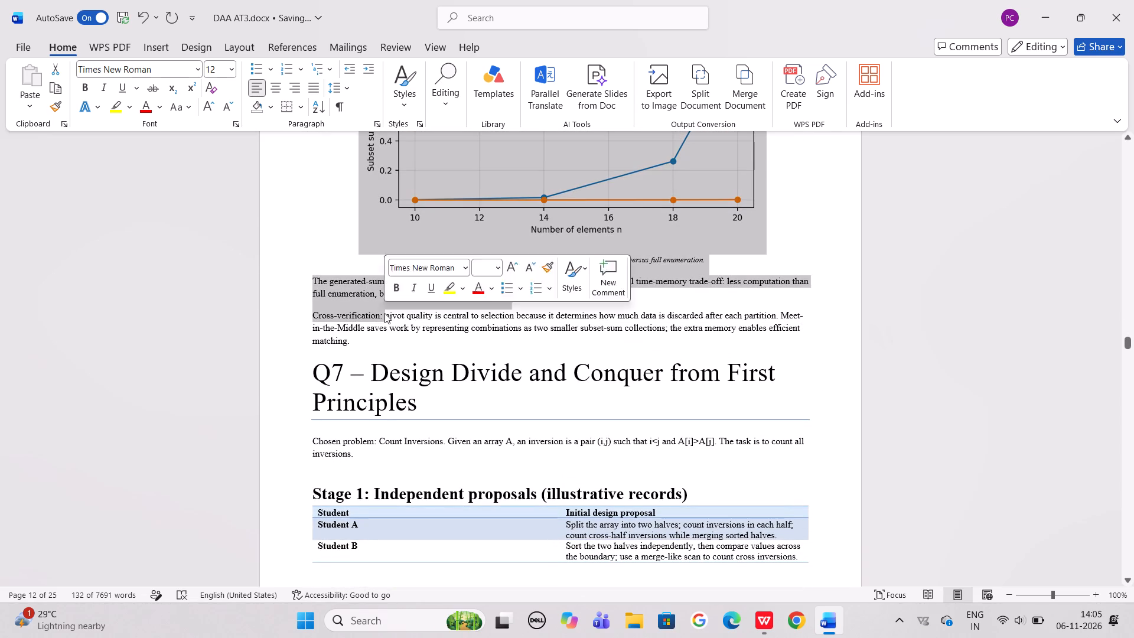
{"action": "left_click", "coordinate": [384, 313]}
{"action": "left_click_drag", "start_coordinate": [402, 259], "coordinate": [361, 337]}
{"action": "left_click", "coordinate": [230, 70]}
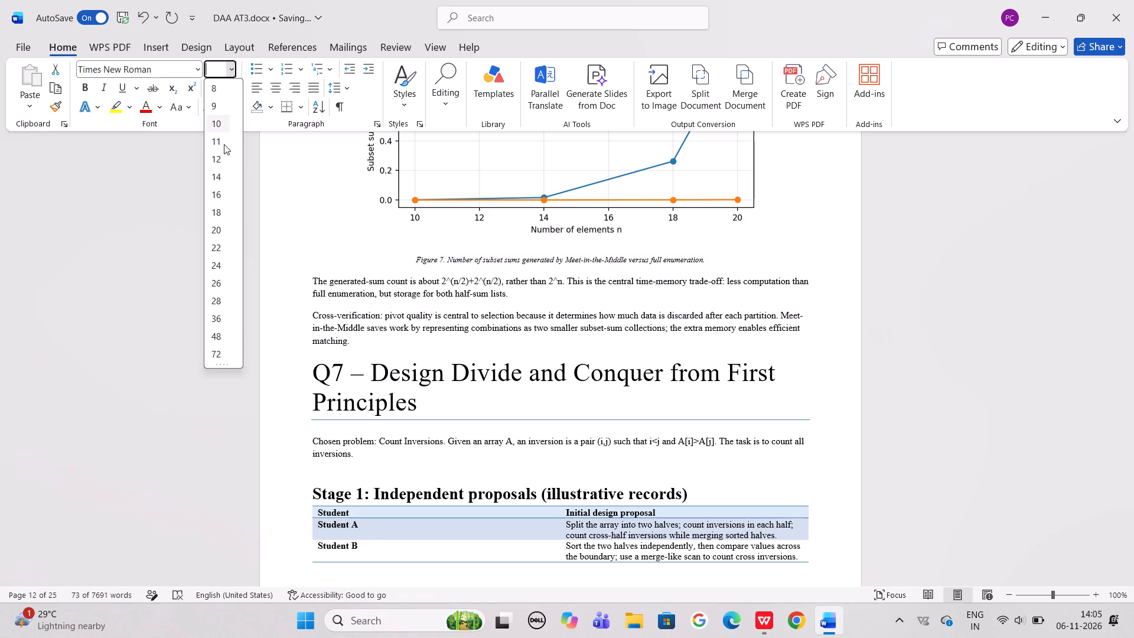
{"action": "left_click", "coordinate": [215, 158]}
Set the "Chosen problem: Count Inversions" paragraph under the Q7 heading to font size 12.
{"action": "scroll", "coordinate": [392, 386], "scroll_direction": "down", "scroll_amount": 2}
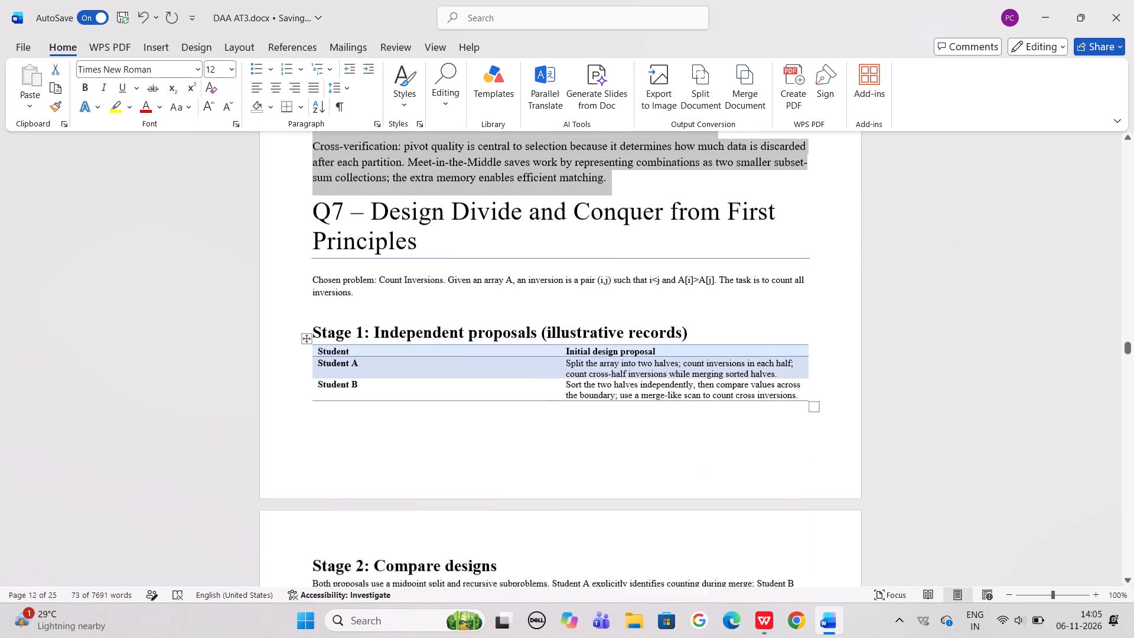
{"action": "scroll", "coordinate": [392, 386], "scroll_direction": "down", "scroll_amount": 1}
{"action": "left_click_drag", "start_coordinate": [319, 212], "coordinate": [386, 242]}
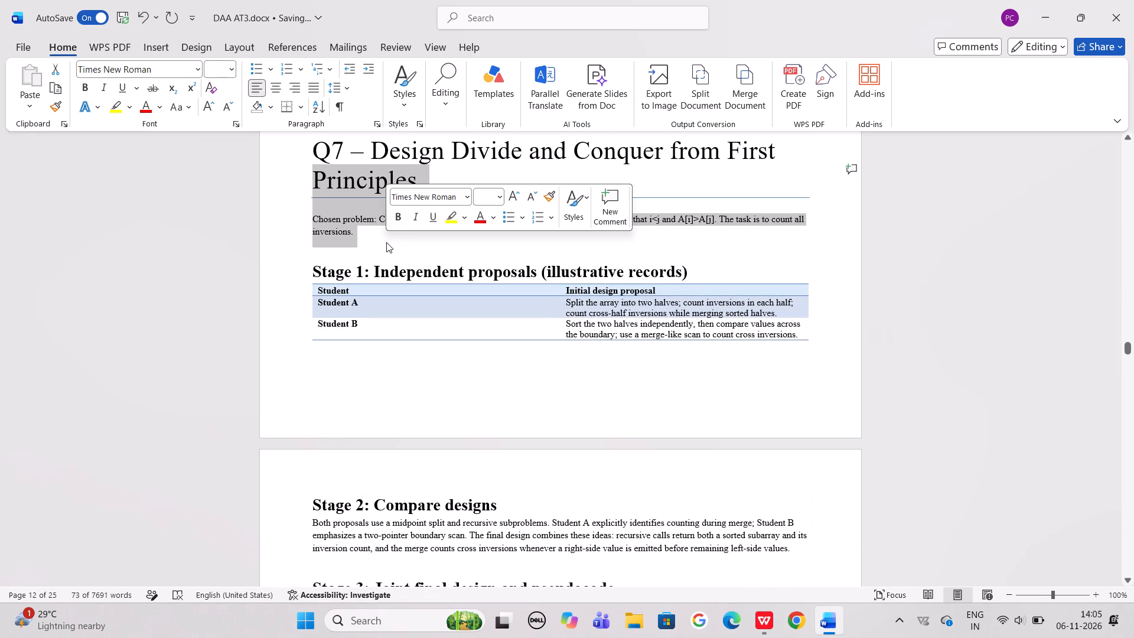
{"action": "left_click", "coordinate": [384, 240]}
{"action": "left_click_drag", "start_coordinate": [384, 240], "coordinate": [295, 213]}
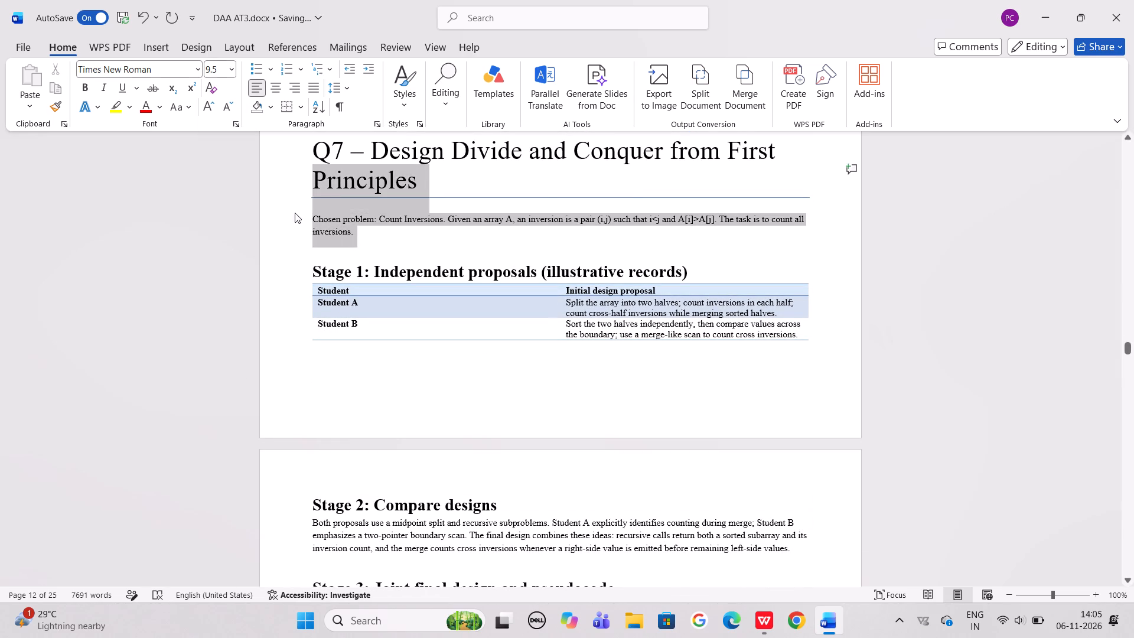
{"action": "left_click_drag", "start_coordinate": [295, 213], "coordinate": [296, 223]}
{"action": "left_click_drag", "start_coordinate": [233, 67], "coordinate": [226, 157]}
{"action": "left_click", "coordinate": [226, 157]}
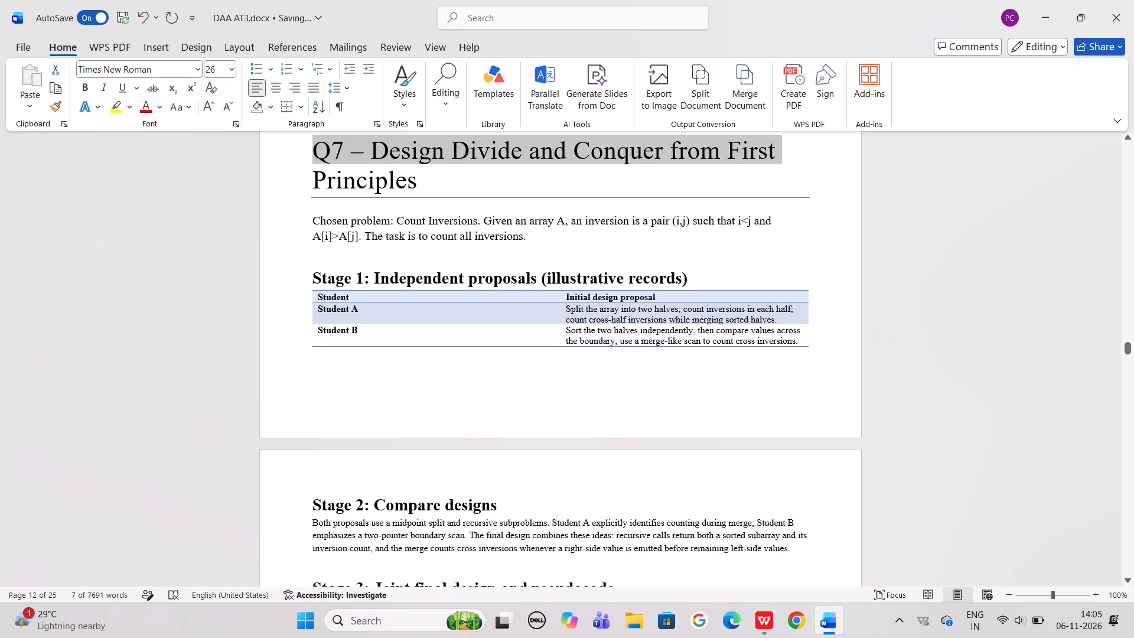
Set the paragraph under "Stage 2: Compare designs" to font size 12.
{"action": "scroll", "coordinate": [325, 422], "scroll_direction": "down", "scroll_amount": 2}
{"action": "left_click_drag", "start_coordinate": [309, 340], "coordinate": [649, 367]}
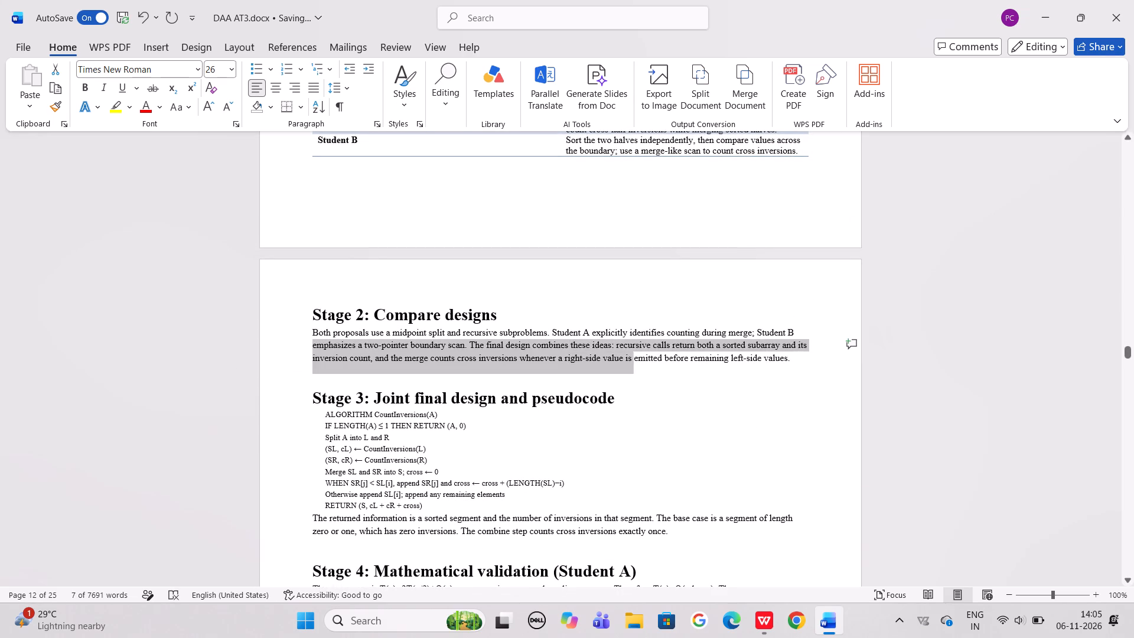
{"action": "left_click_drag", "start_coordinate": [649, 367], "coordinate": [848, 363]}
{"action": "left_click", "coordinate": [796, 367]}
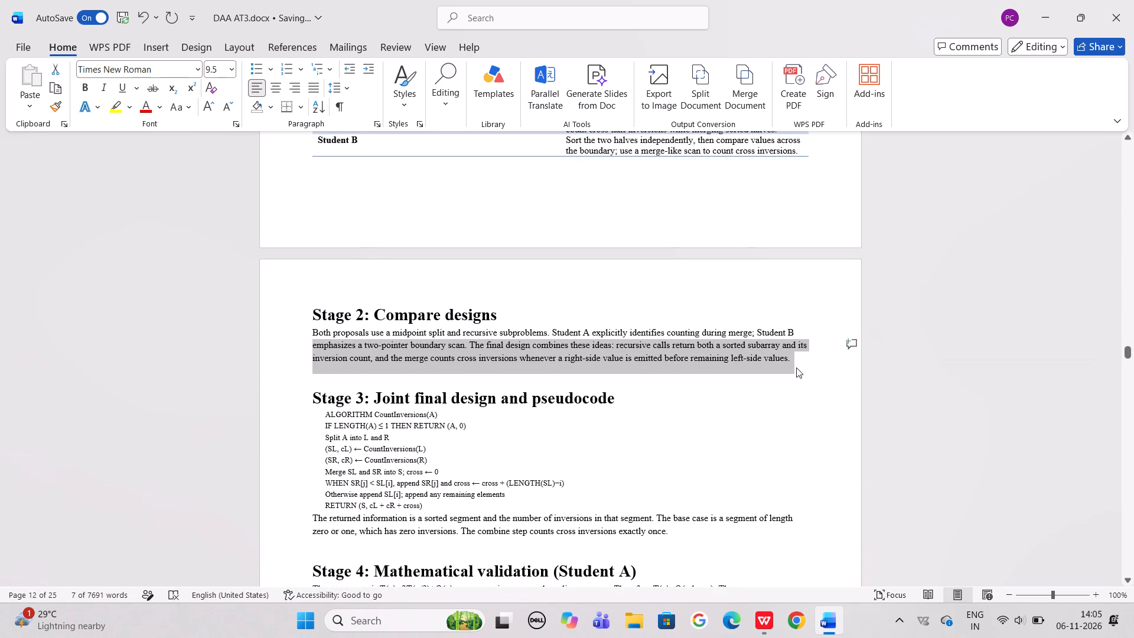
{"action": "left_click_drag", "start_coordinate": [796, 367], "coordinate": [320, 334]}
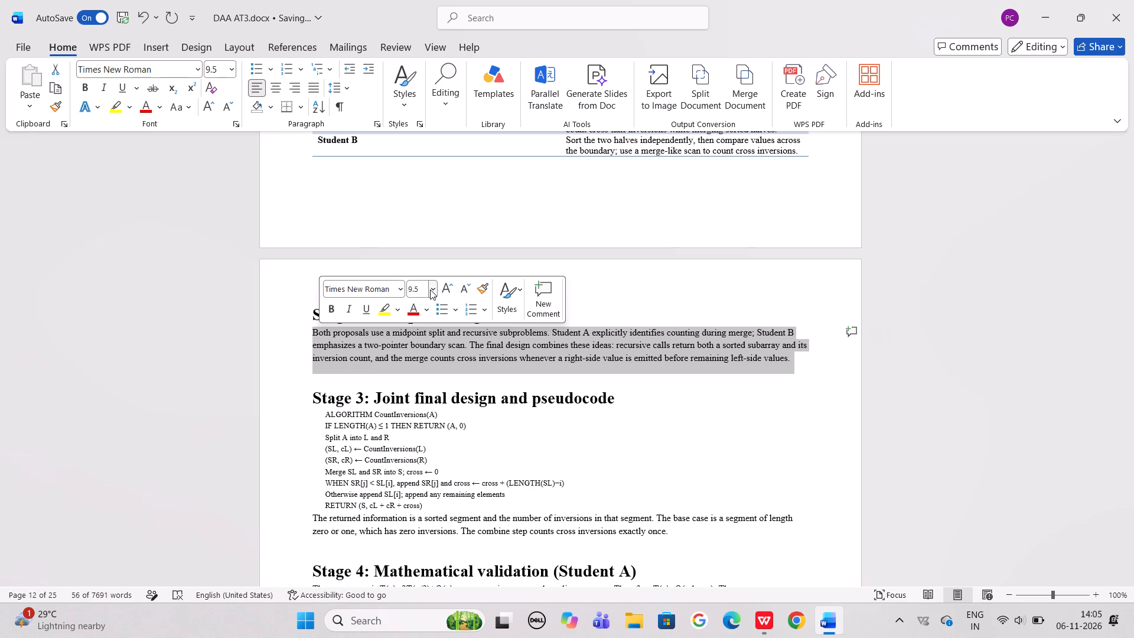
{"action": "left_click", "coordinate": [430, 289]}
{"action": "left_click", "coordinate": [426, 378]}
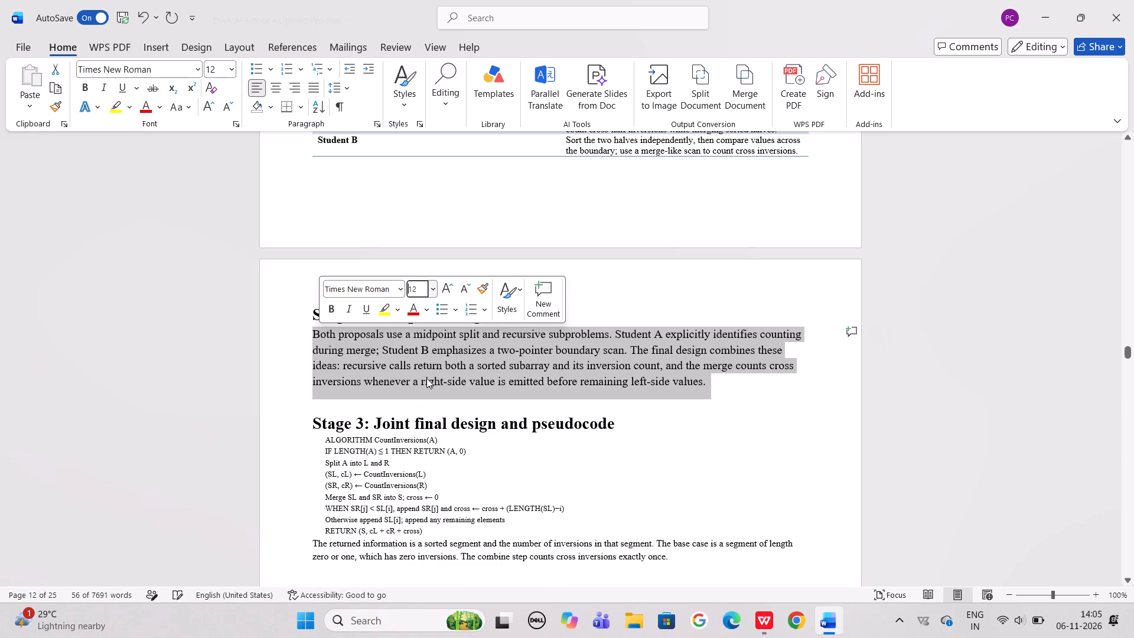
Set the Stage 3 CountInversions pseudocode and the returned-information paragraph below it to font size 12.
{"action": "scroll", "coordinate": [426, 378], "scroll_direction": "down", "scroll_amount": 2}
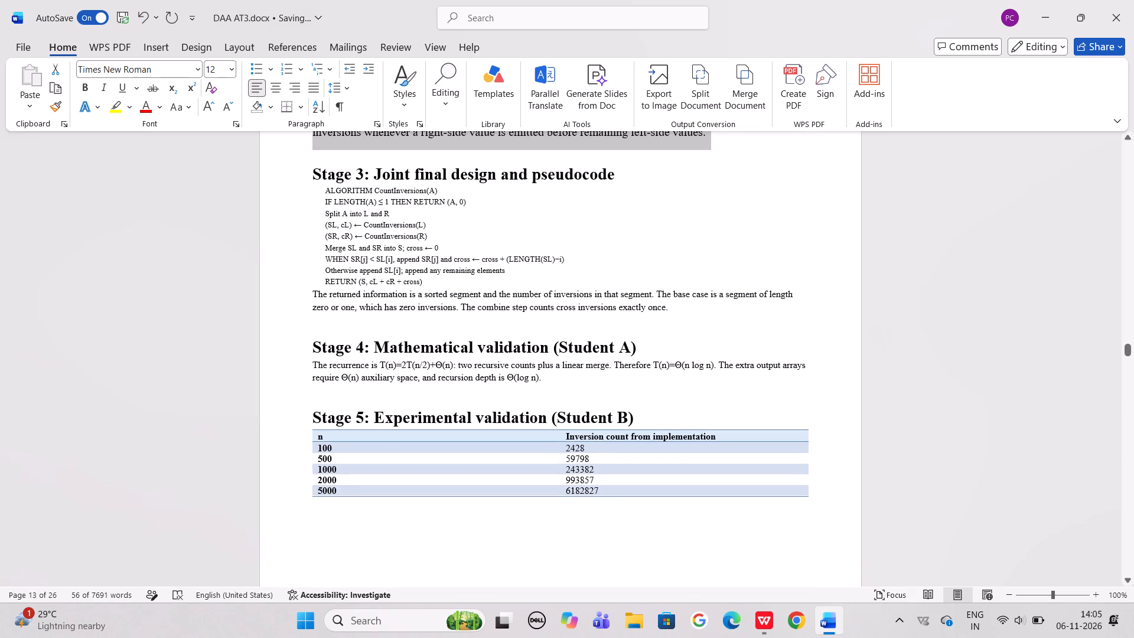
{"action": "left_click_drag", "start_coordinate": [326, 193], "coordinate": [683, 314]}
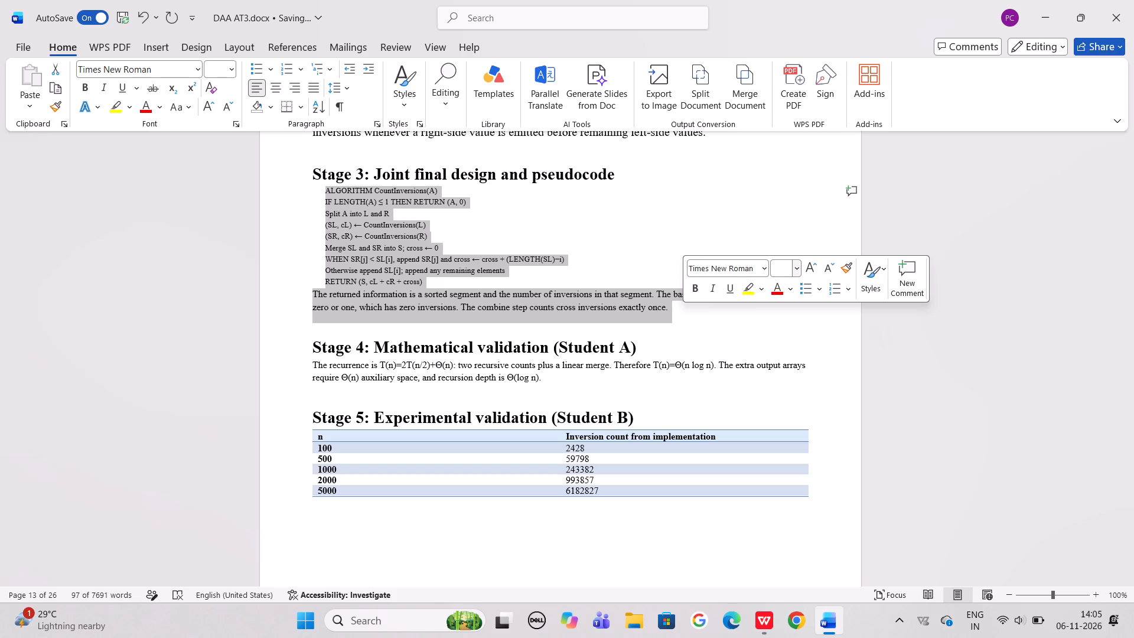
{"action": "left_click", "coordinate": [775, 270]}
{"action": "key", "text": "End"}
{"action": "key", "text": "Down"}
{"action": "key", "text": "Return"}
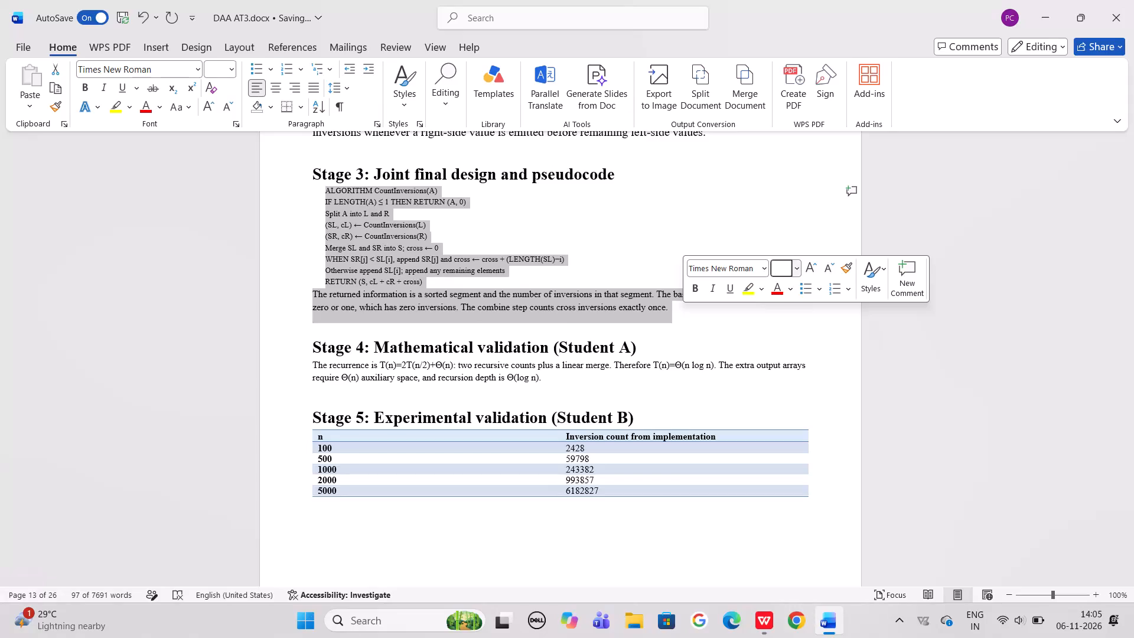
{"action": "left_click", "coordinate": [795, 269]}
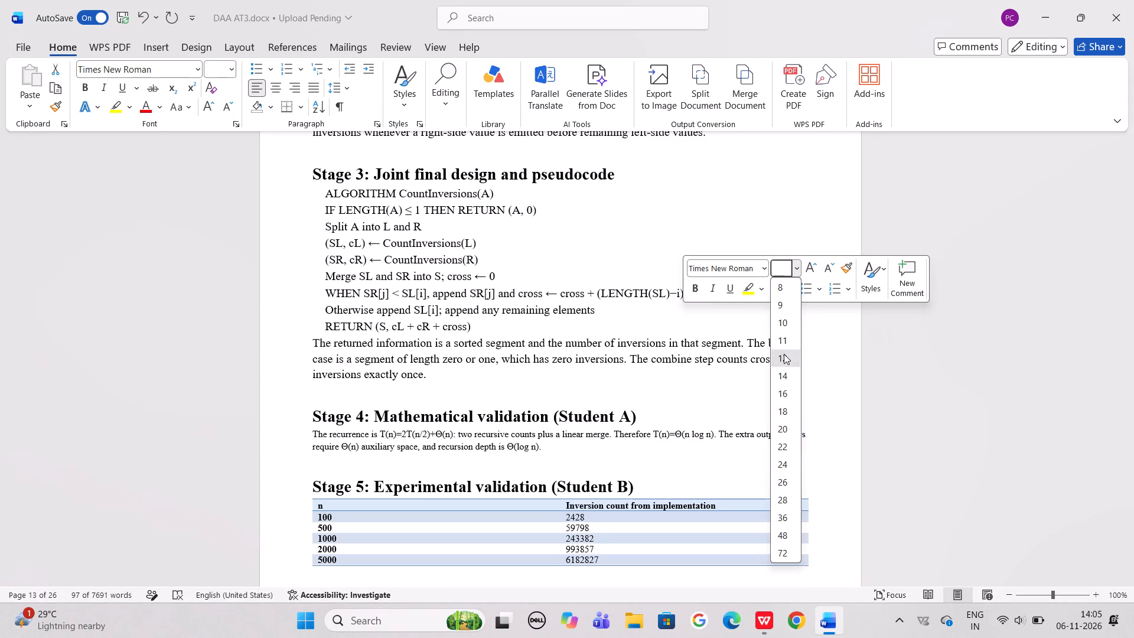
{"action": "left_click", "coordinate": [784, 354]}
Set the recurrence paragraph under "Stage 4: Mathematical validation" to font size 12.
{"action": "left_click_drag", "start_coordinate": [307, 437], "coordinate": [597, 444]}
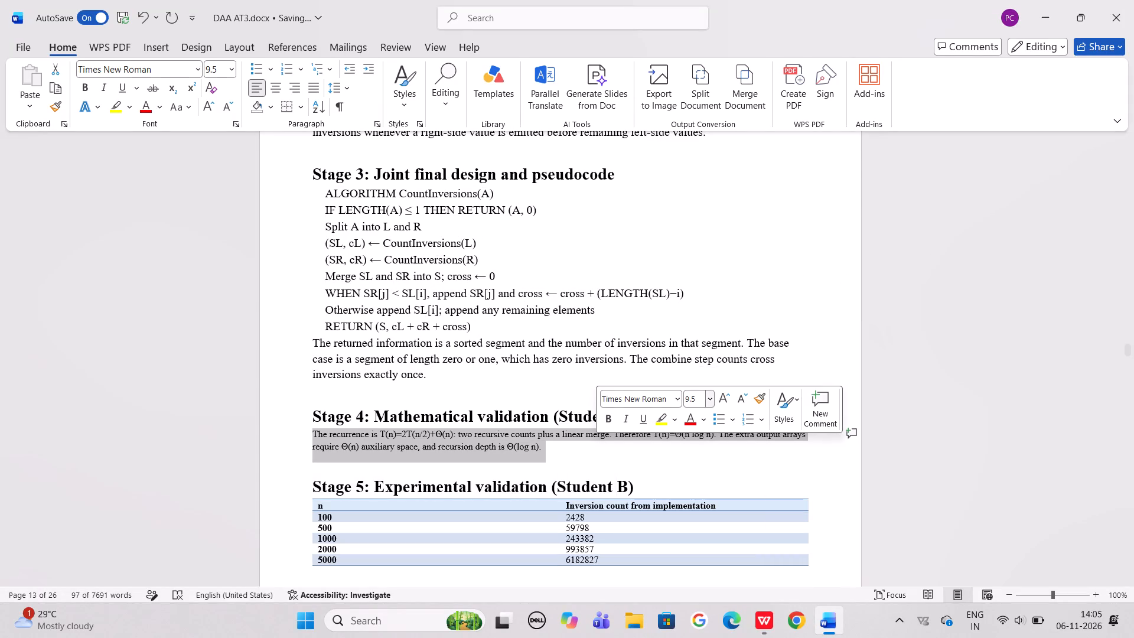
{"action": "left_click", "coordinate": [708, 399]}
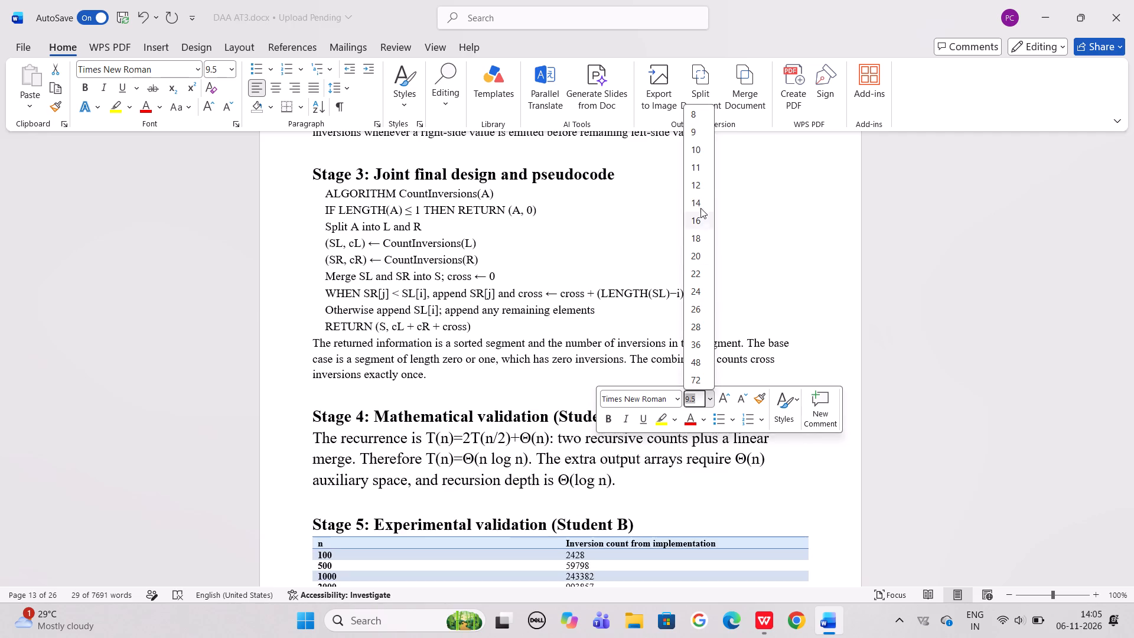
{"action": "left_click", "coordinate": [698, 187]}
Set the Figure 8 caption and the correctness-tests paragraph below it to font size 12.
{"action": "scroll", "coordinate": [435, 473], "scroll_direction": "down", "scroll_amount": 1}
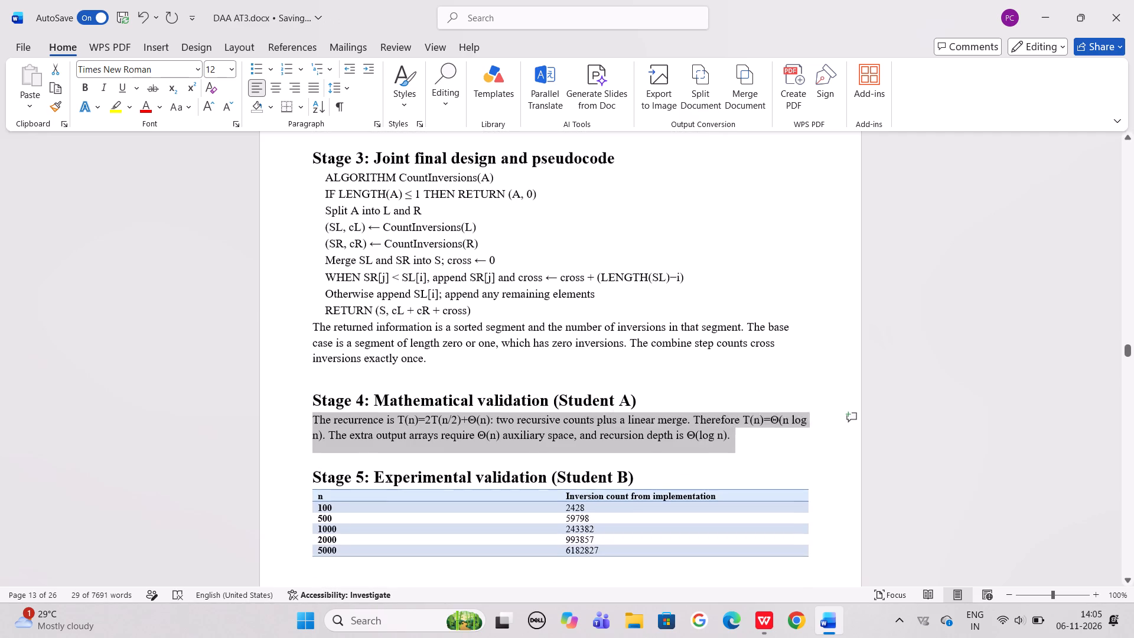
{"action": "scroll", "coordinate": [435, 473], "scroll_direction": "down", "scroll_amount": 2}
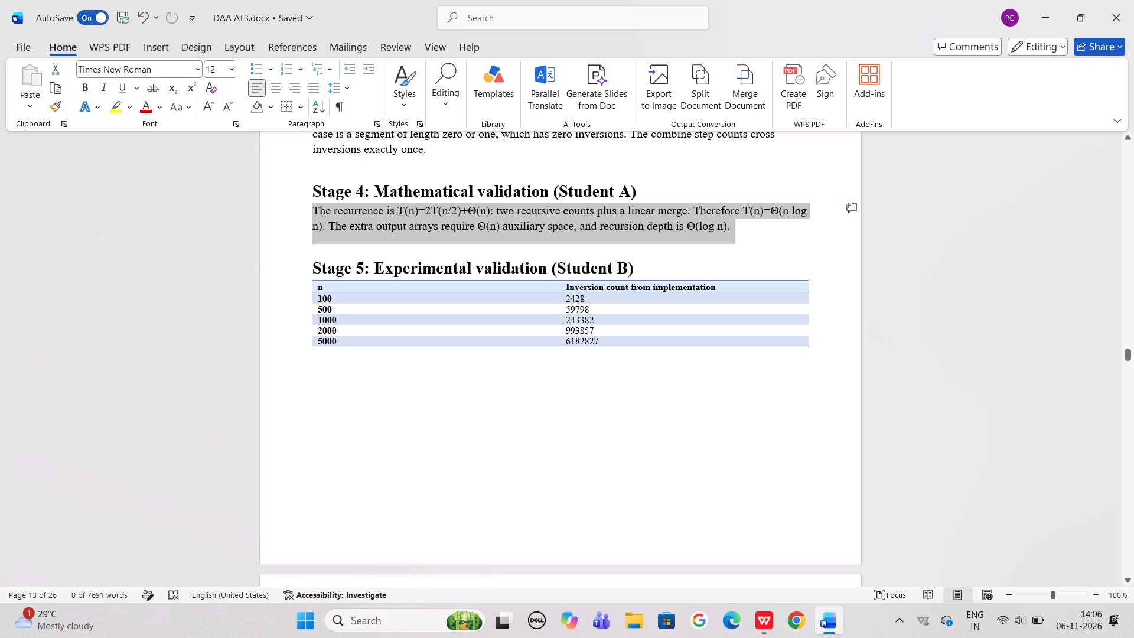
{"action": "scroll", "coordinate": [375, 434], "scroll_direction": "down", "scroll_amount": 6}
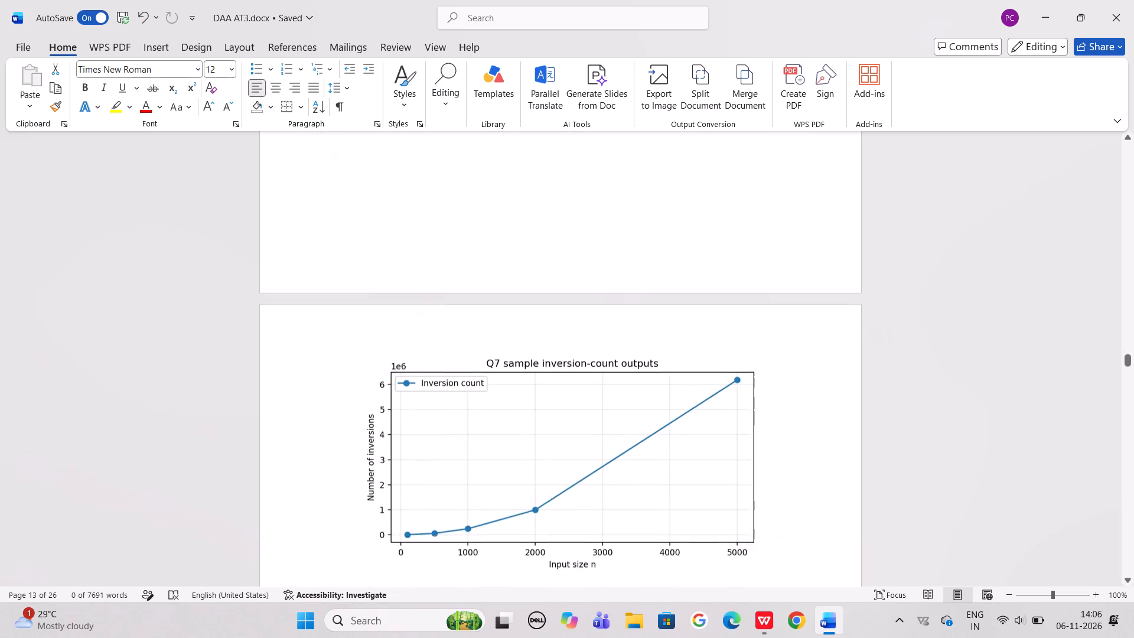
{"action": "scroll", "coordinate": [375, 434], "scroll_direction": "down", "scroll_amount": 6}
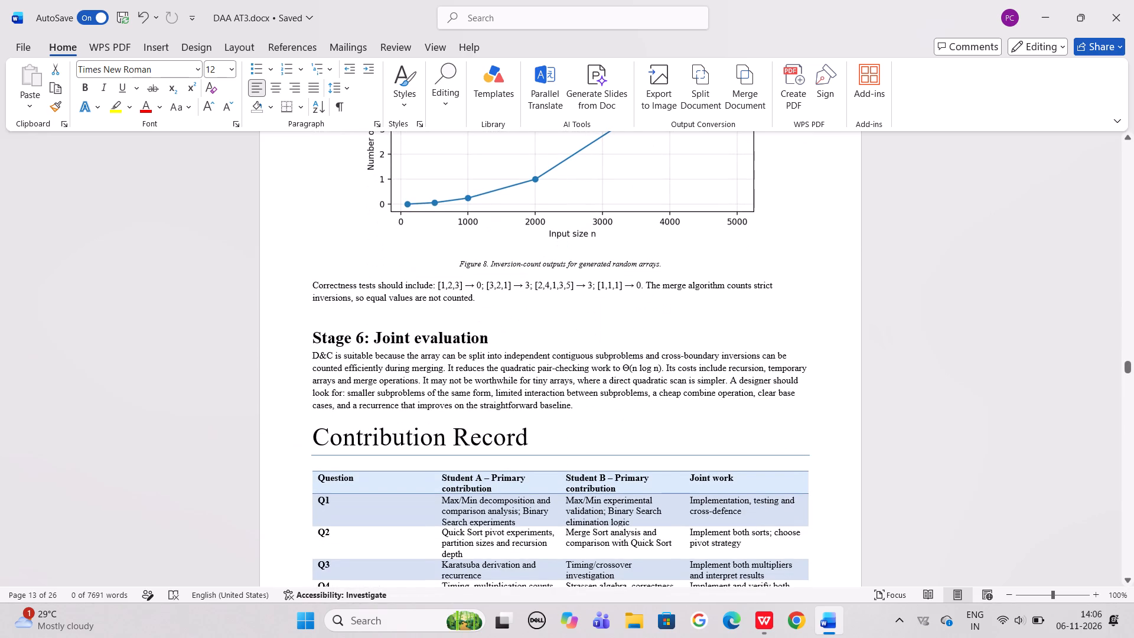
{"action": "left_click_drag", "start_coordinate": [307, 275], "coordinate": [475, 298]}
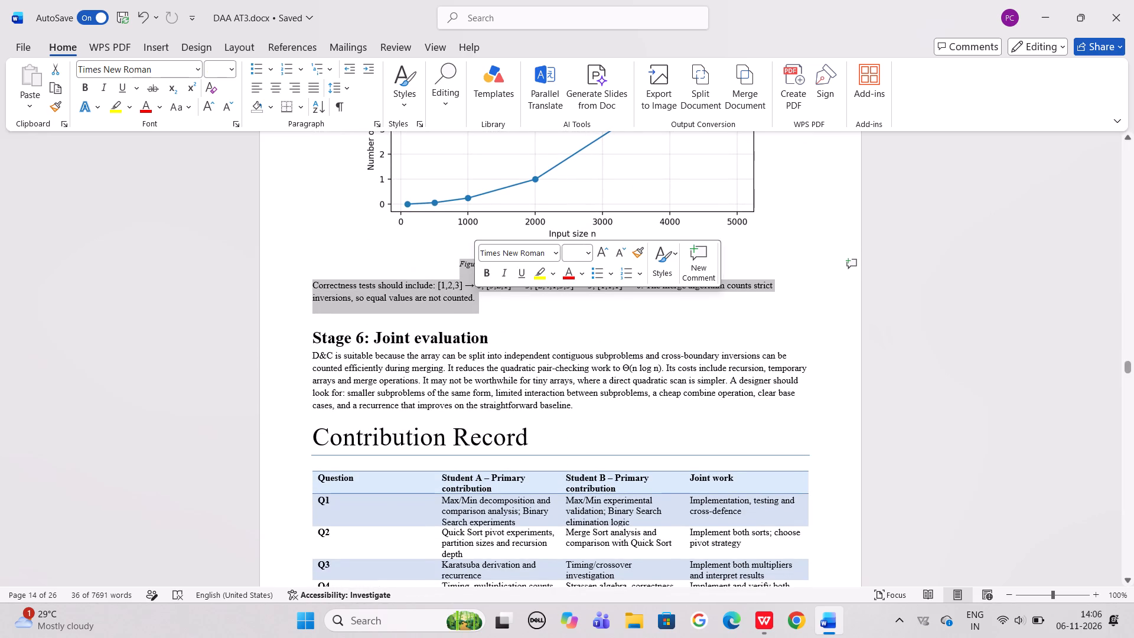
{"action": "left_click_drag", "start_coordinate": [230, 74], "coordinate": [220, 170]}
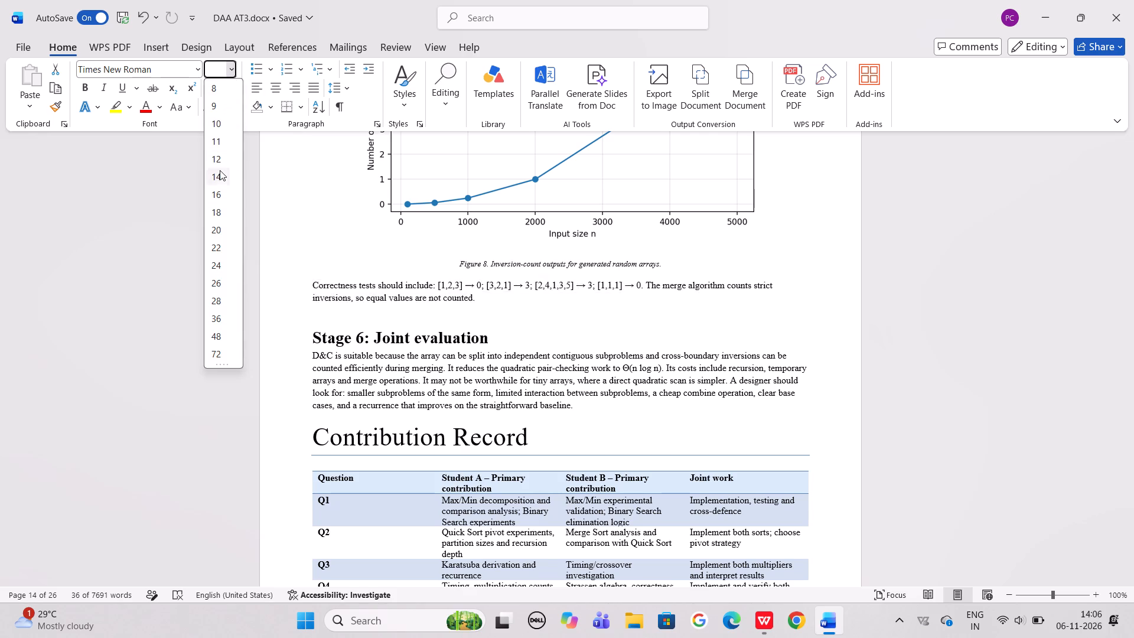
{"action": "left_click_drag", "start_coordinate": [220, 170], "coordinate": [215, 165]}
{"action": "left_click", "coordinate": [215, 165]}
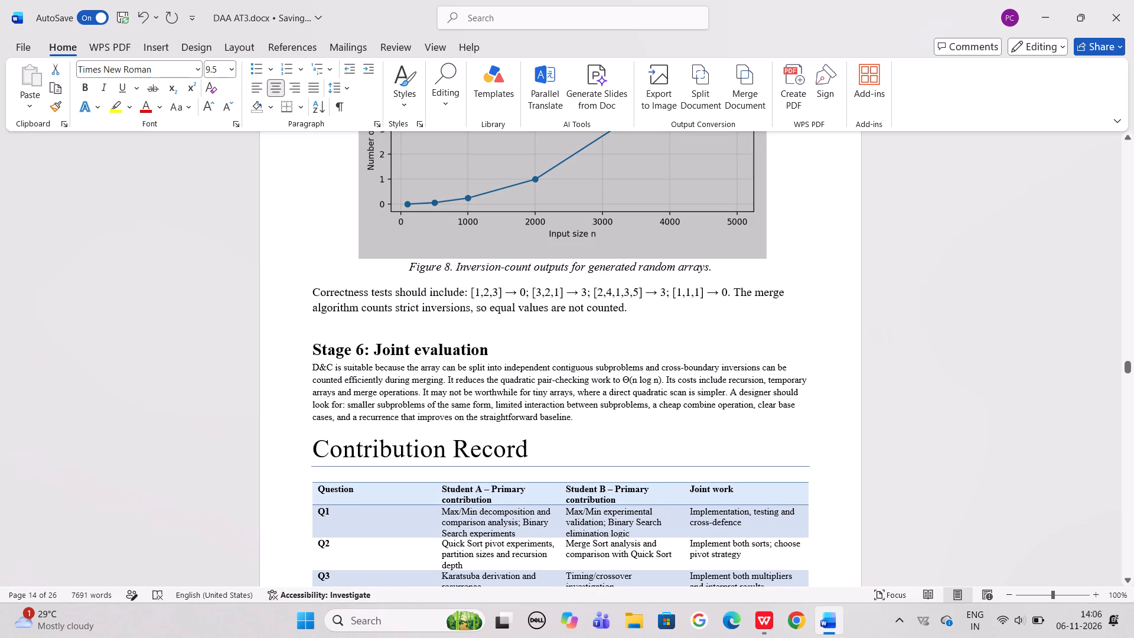
Set the paragraph under "Stage 6: Joint evaluation" to font size 12.
{"action": "left_click_drag", "start_coordinate": [312, 367], "coordinate": [575, 430]}
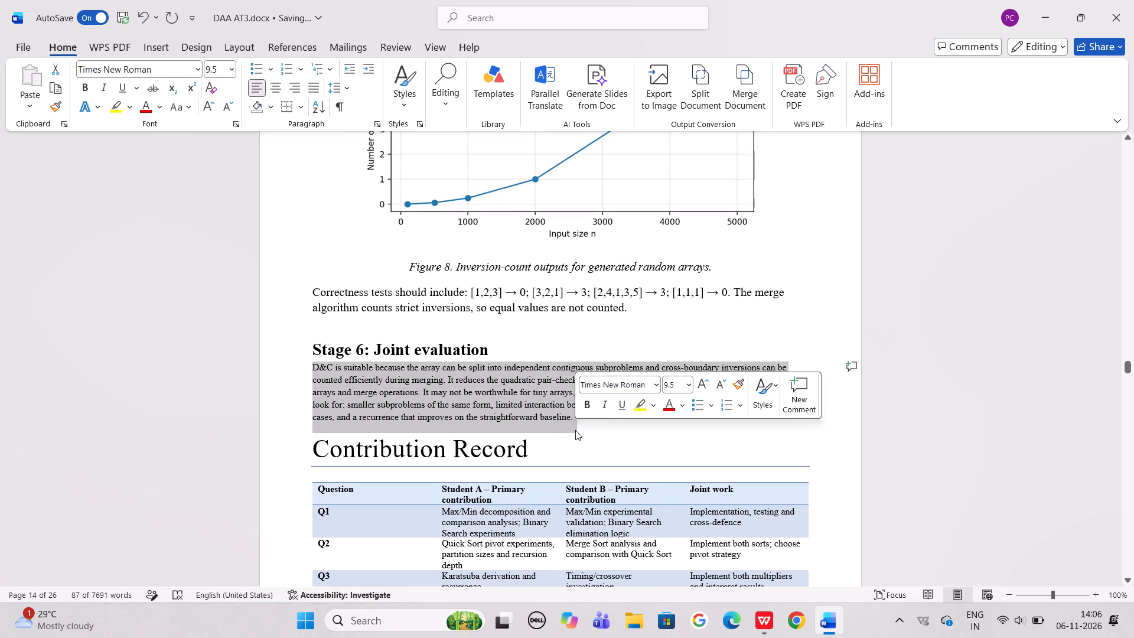
{"action": "left_click", "coordinate": [687, 383]}
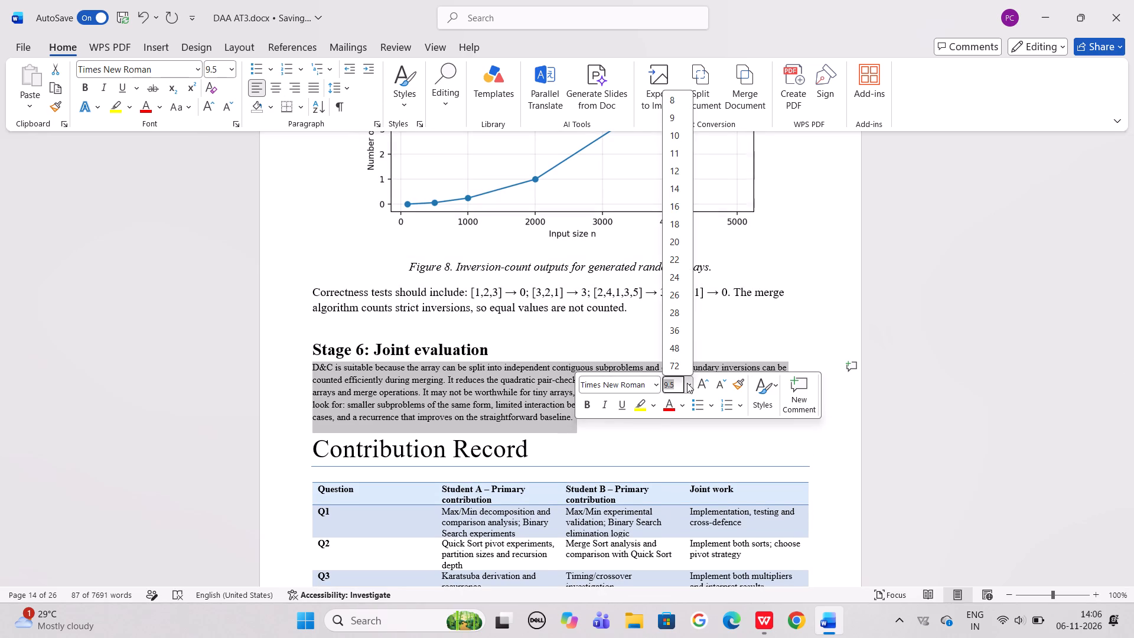
{"action": "left_click", "coordinate": [680, 170]}
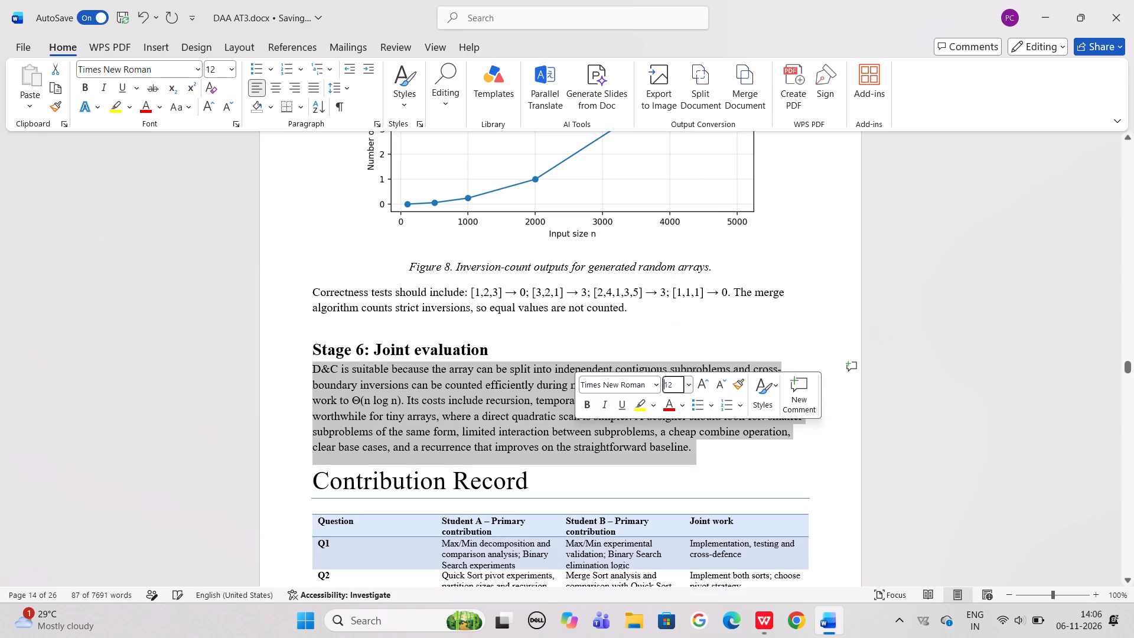
Set the "Edit this record" note below the Contribution Record table to font size 12.
{"action": "scroll", "coordinate": [379, 494], "scroll_direction": "down", "scroll_amount": 9}
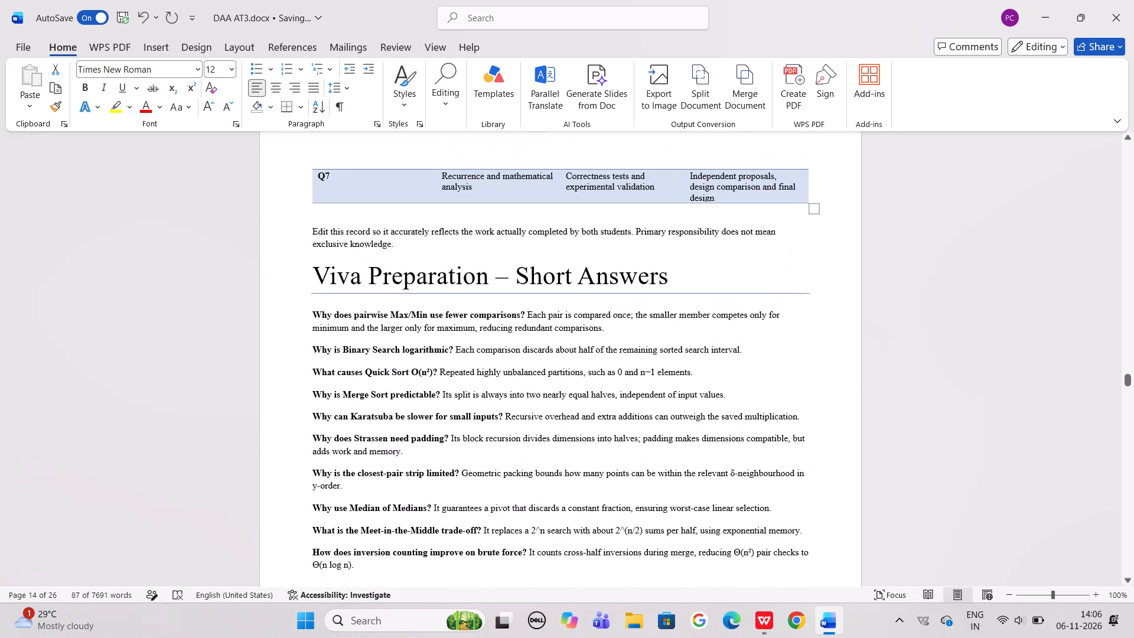
{"action": "left_click_drag", "start_coordinate": [314, 228], "coordinate": [368, 237]}
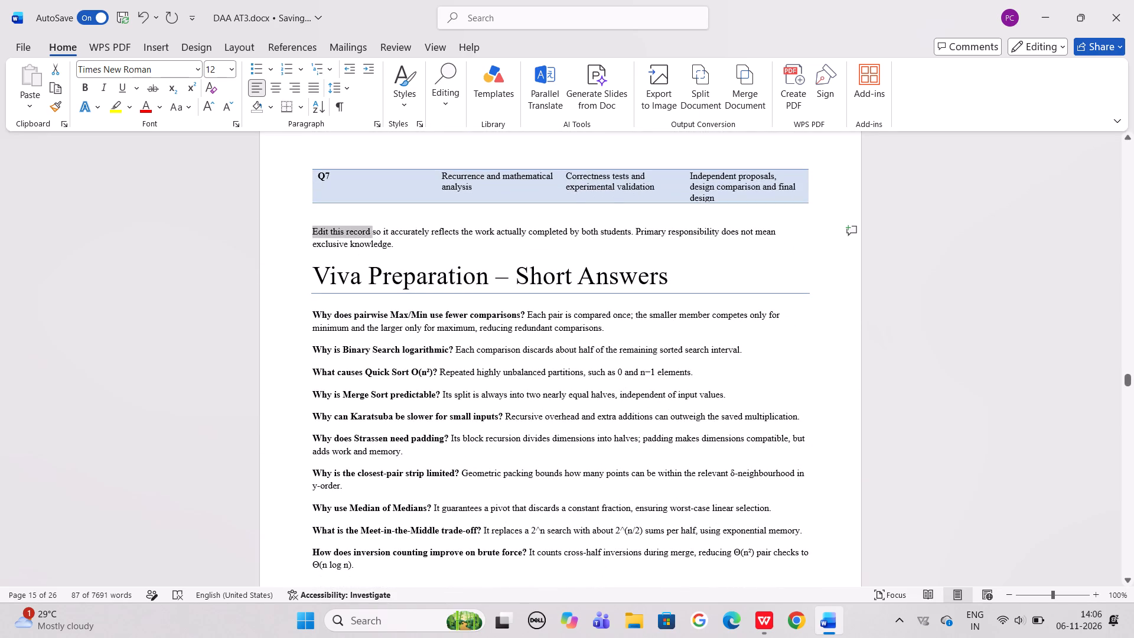
{"action": "left_click_drag", "start_coordinate": [368, 237], "coordinate": [401, 251]}
{"action": "left_click", "coordinate": [519, 207]}
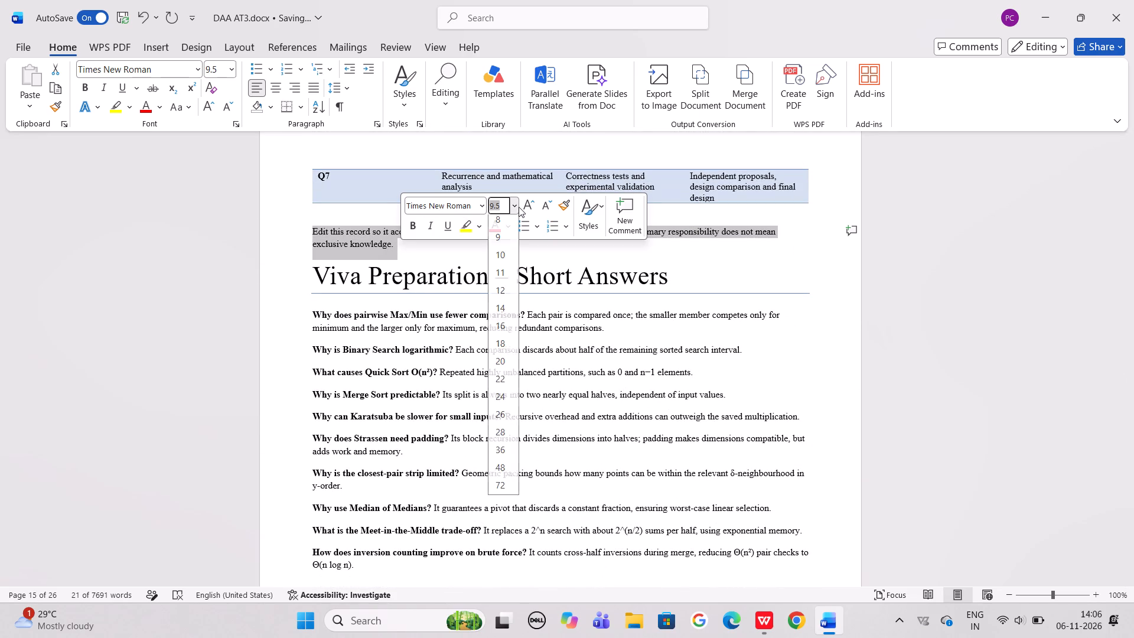
{"action": "left_click", "coordinate": [504, 294]}
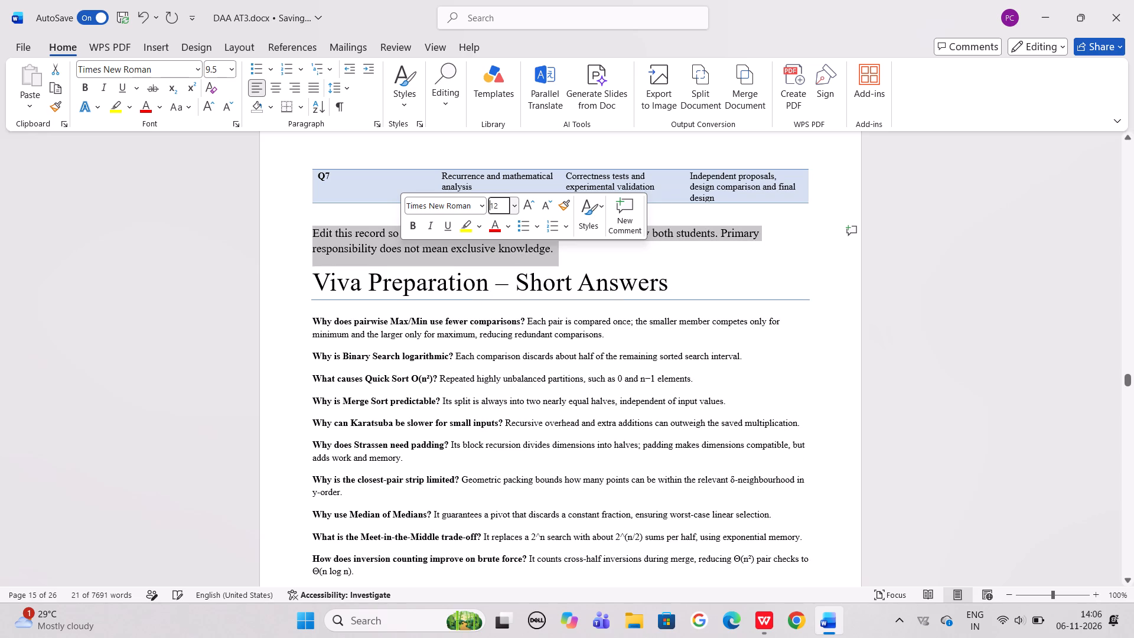
Delete the "Viva Preparation – Short Answers" section, including its heading and all question-and-answer paragraphs before the Conclusion.
{"action": "left_click_drag", "start_coordinate": [314, 315], "coordinate": [360, 418]}
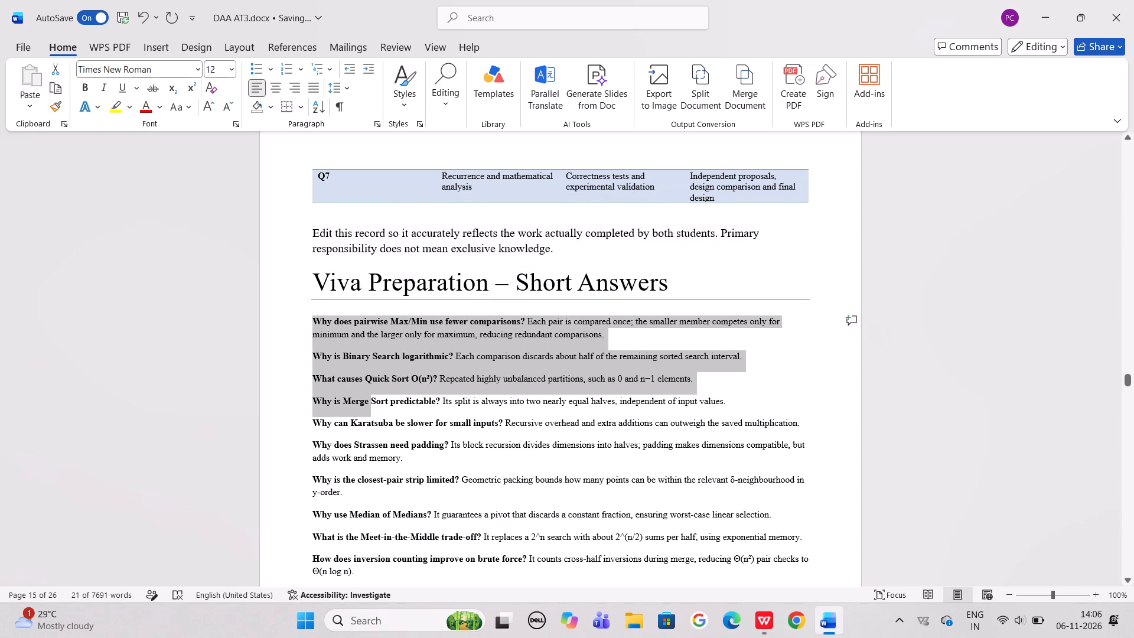
{"action": "left_click_drag", "start_coordinate": [360, 418], "coordinate": [366, 436]}
{"action": "left_click", "coordinate": [318, 274]}
{"action": "left_click_drag", "start_coordinate": [318, 274], "coordinate": [392, 243]}
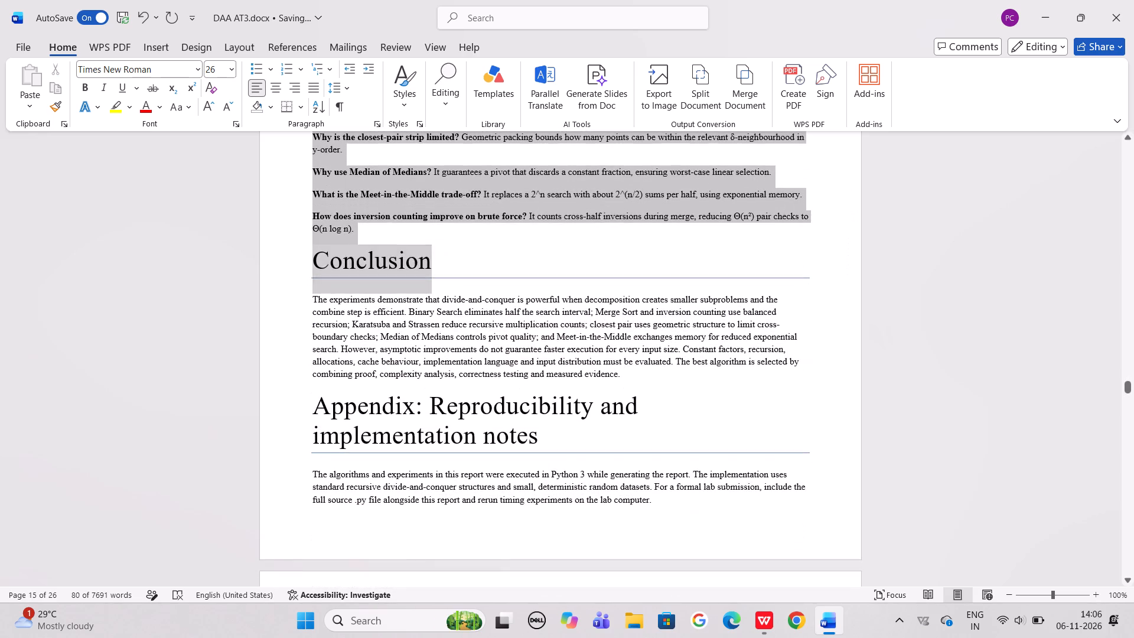
{"action": "left_click_drag", "start_coordinate": [392, 243], "coordinate": [393, 243]}
{"action": "key", "text": "BackSpace"}
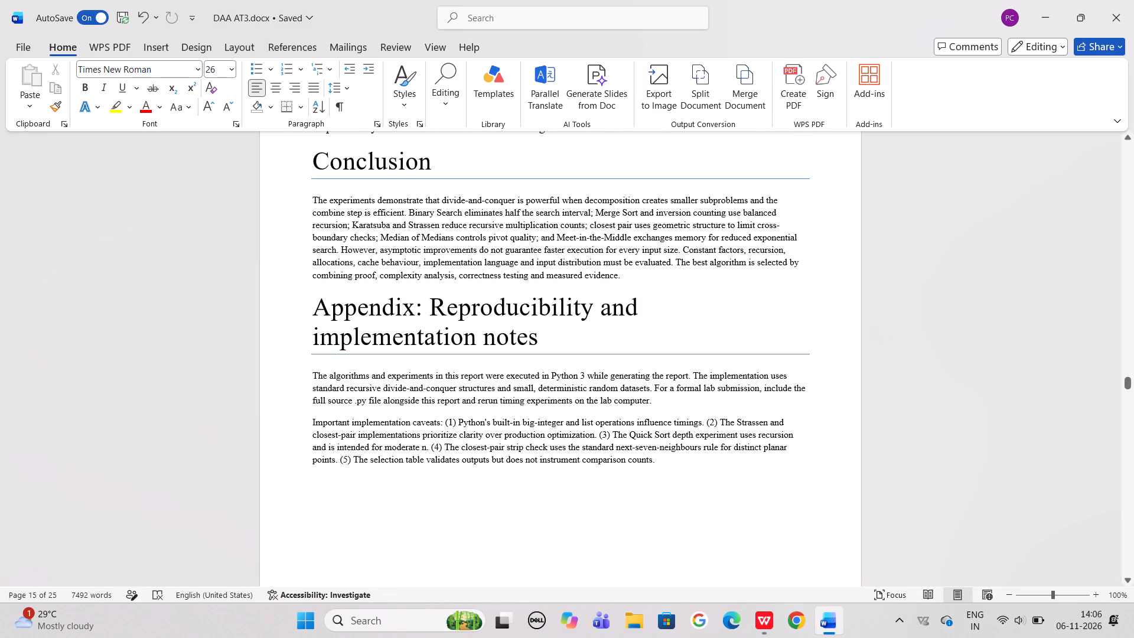
Set the paragraph under the "Conclusion" heading to font size 12.
{"action": "left_click_drag", "start_coordinate": [315, 194], "coordinate": [460, 240]}
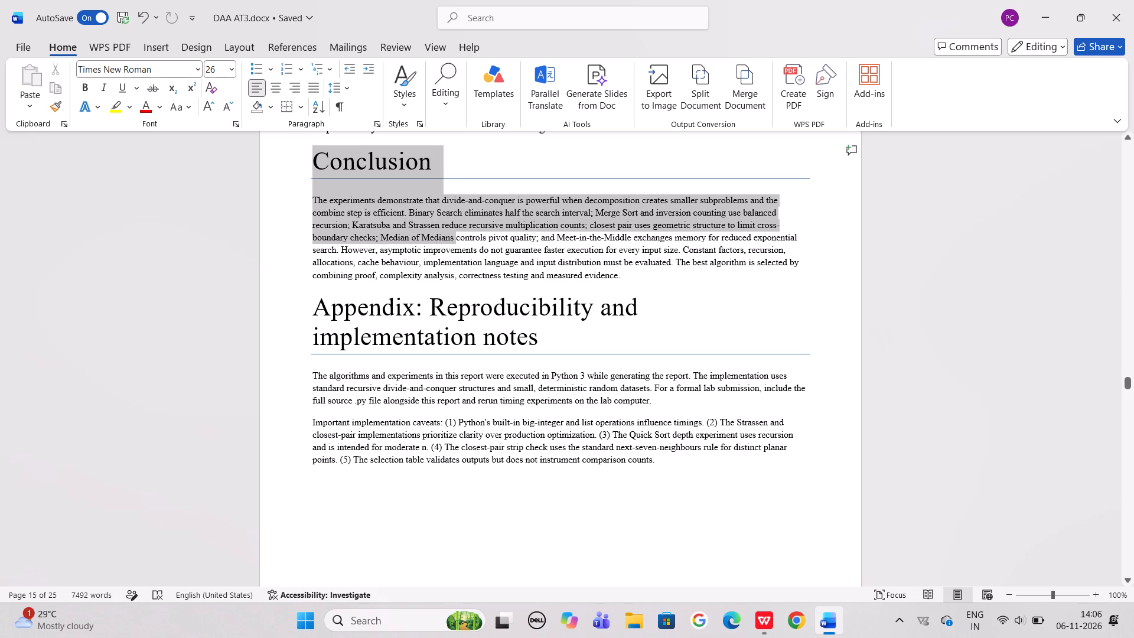
{"action": "left_click_drag", "start_coordinate": [460, 240], "coordinate": [639, 288]}
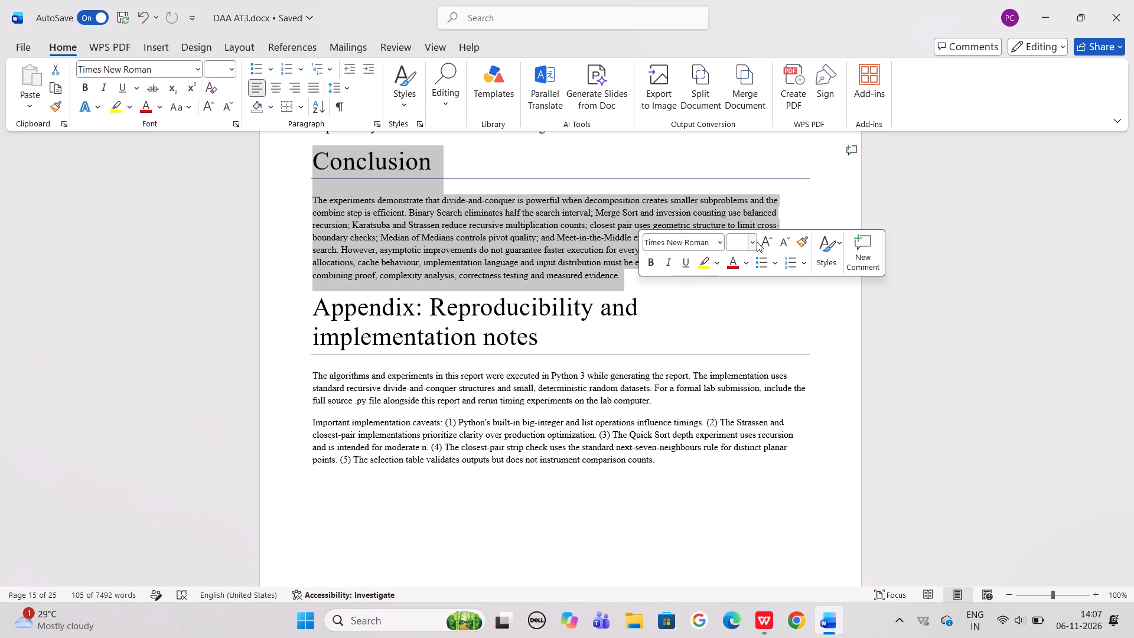
{"action": "left_click", "coordinate": [569, 258]}
{"action": "left_click_drag", "start_coordinate": [621, 276], "coordinate": [621, 275]}
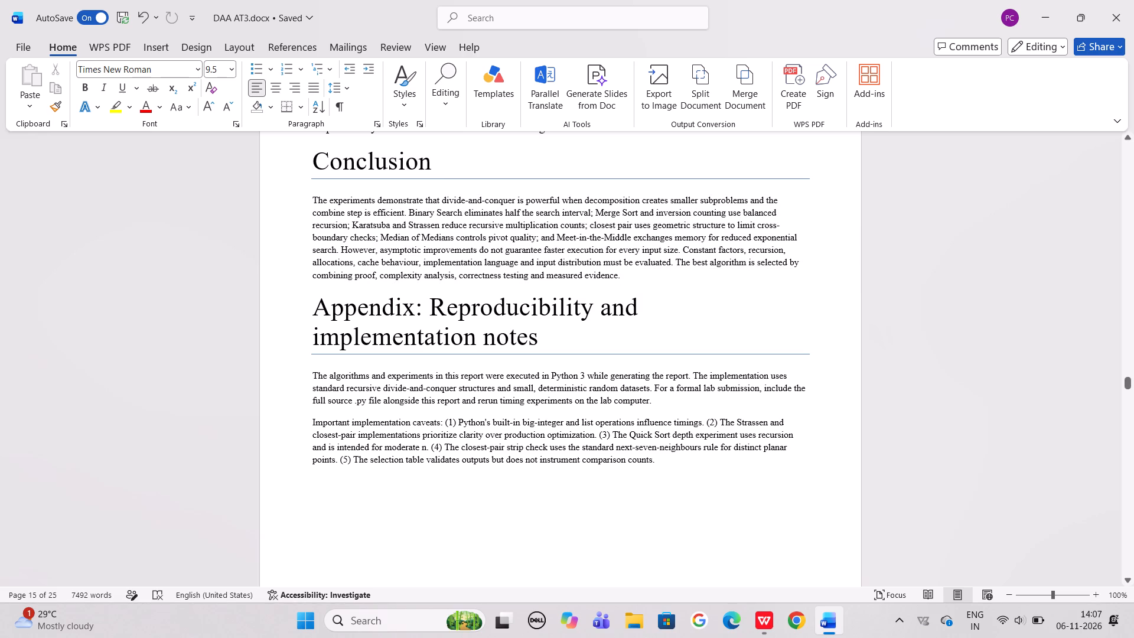
{"action": "left_click_drag", "start_coordinate": [621, 275], "coordinate": [312, 201]}
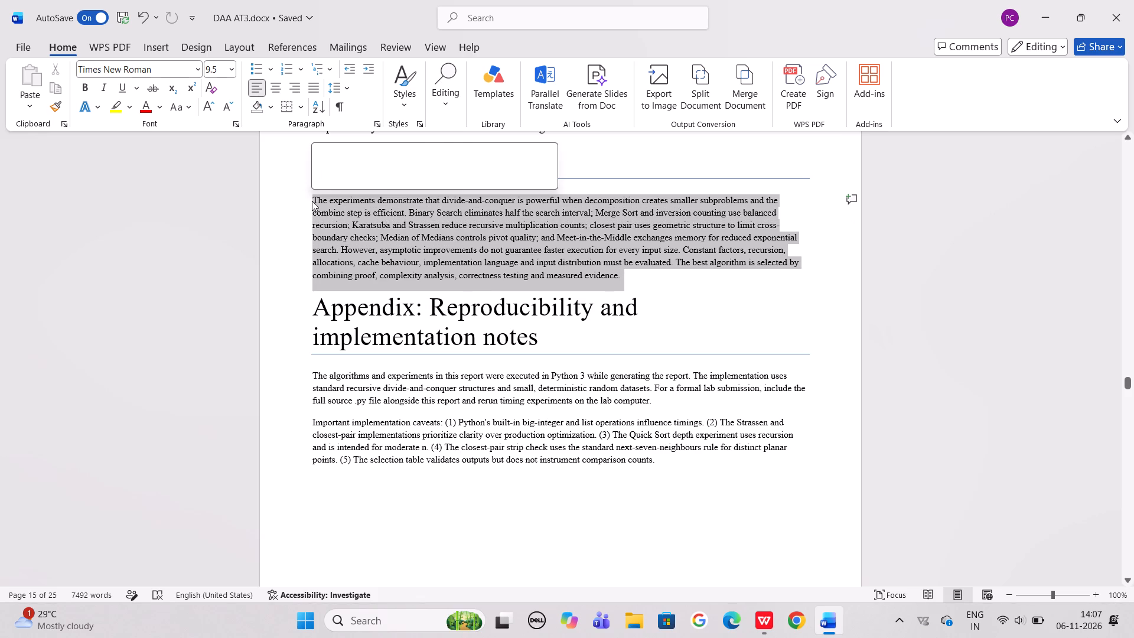
{"action": "left_click", "coordinate": [423, 154]}
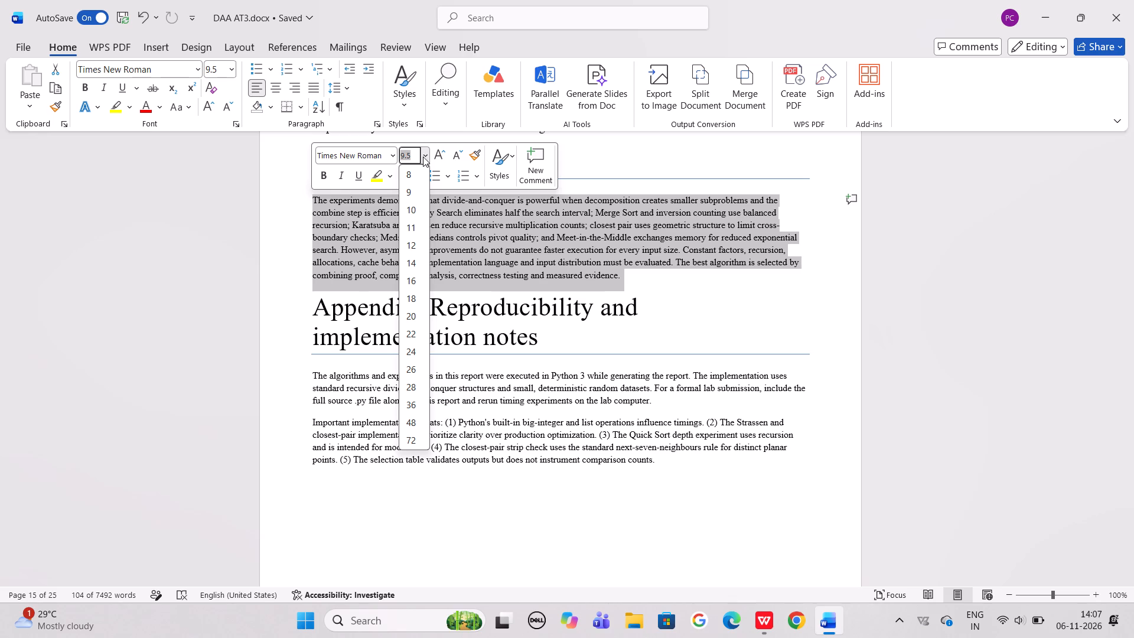
{"action": "left_click", "coordinate": [405, 252]}
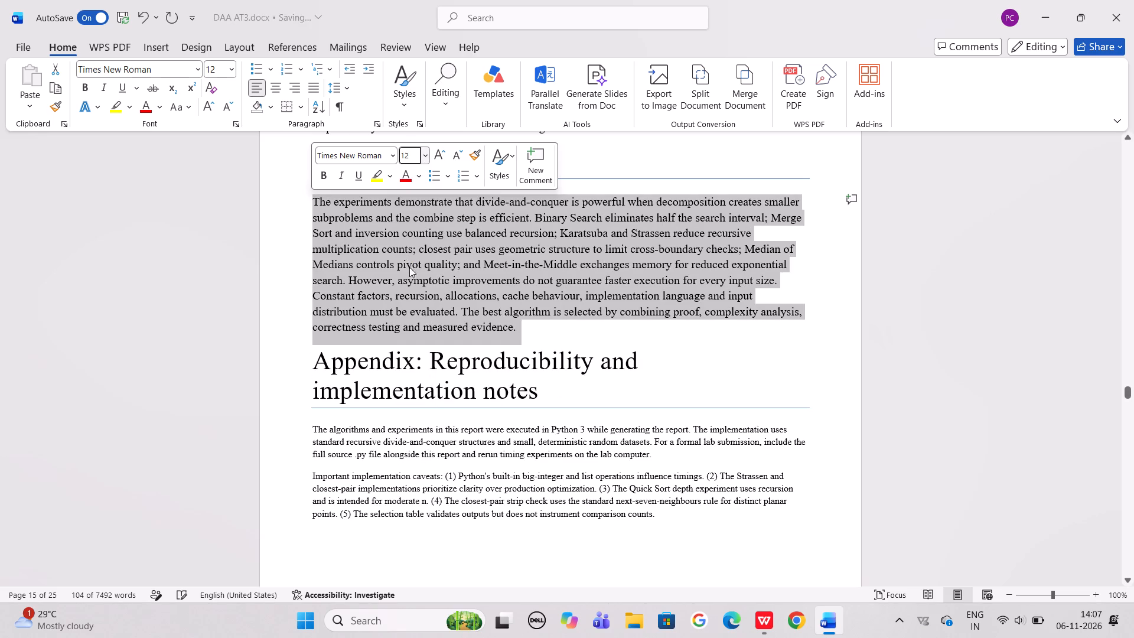
Set both paragraphs under "Appendix: Reproducibility and implementation notes" to font size 12.
{"action": "scroll", "coordinate": [431, 371], "scroll_direction": "down", "scroll_amount": 2}
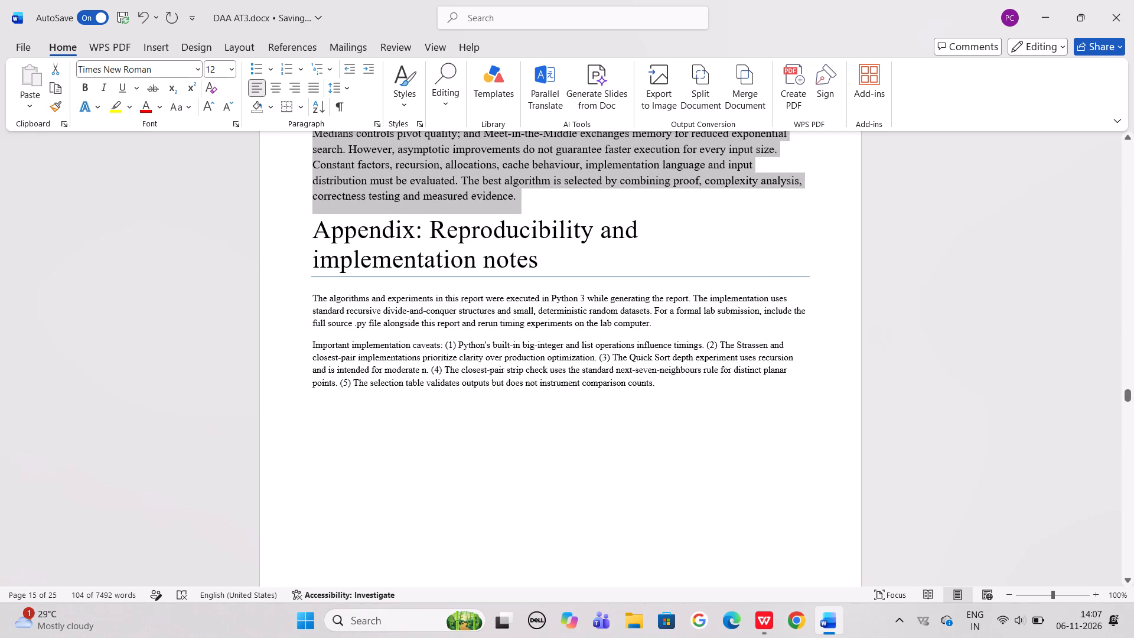
{"action": "left_click_drag", "start_coordinate": [309, 301], "coordinate": [664, 423]}
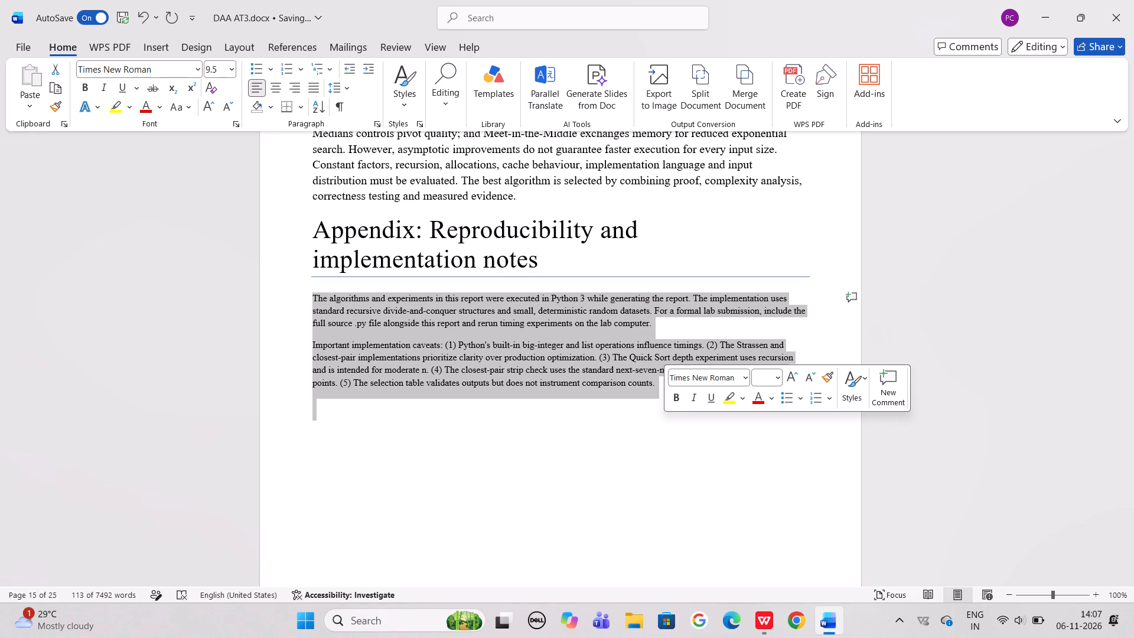
{"action": "left_click", "coordinate": [776, 377]}
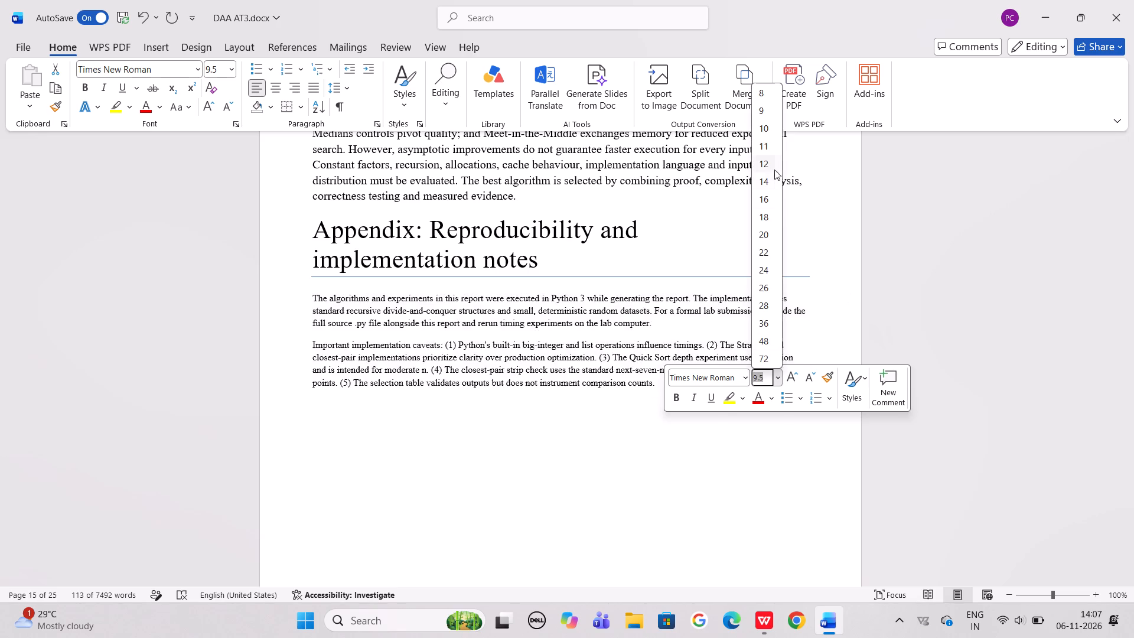
{"action": "left_click", "coordinate": [768, 164]}
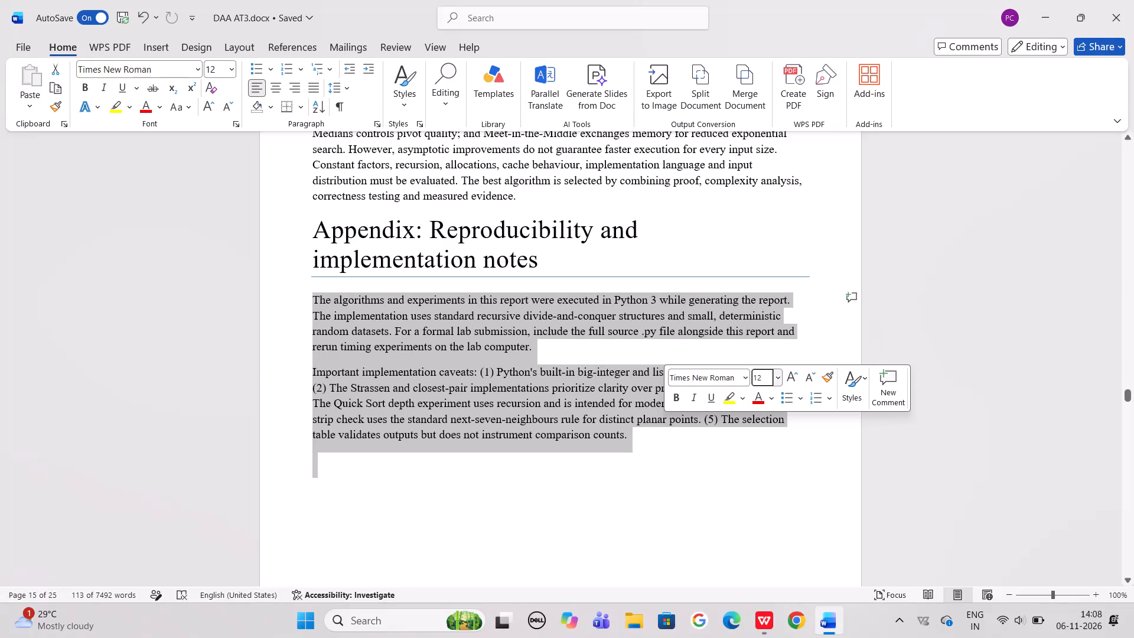
Select everything from the "REVISED SUBMISSION" heading through the last bullet under "Submission items to complete personally".
{"action": "scroll", "coordinate": [424, 390], "scroll_direction": "down", "scroll_amount": 6}
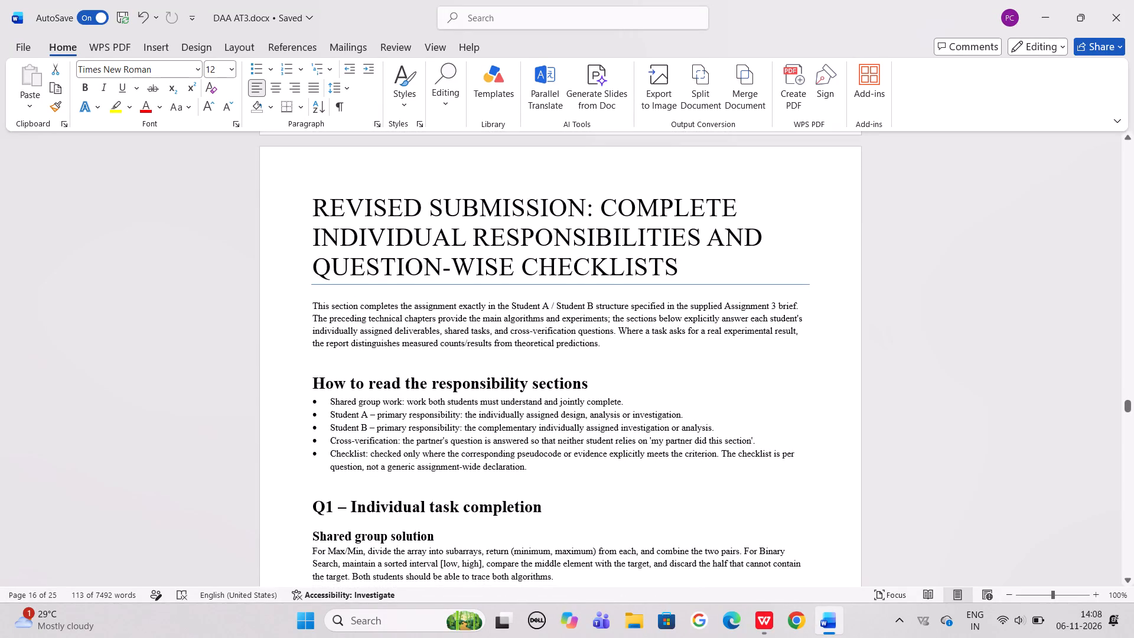
{"action": "left_click_drag", "start_coordinate": [313, 192], "coordinate": [435, 340]}
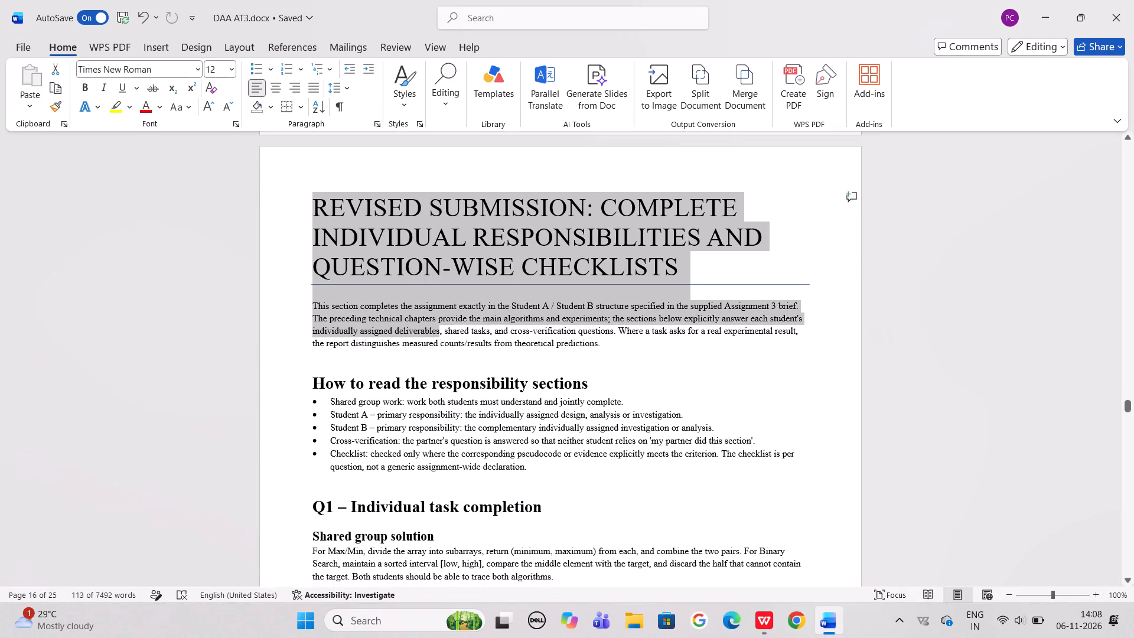
{"action": "left_click_drag", "start_coordinate": [435, 340], "coordinate": [535, 616]}
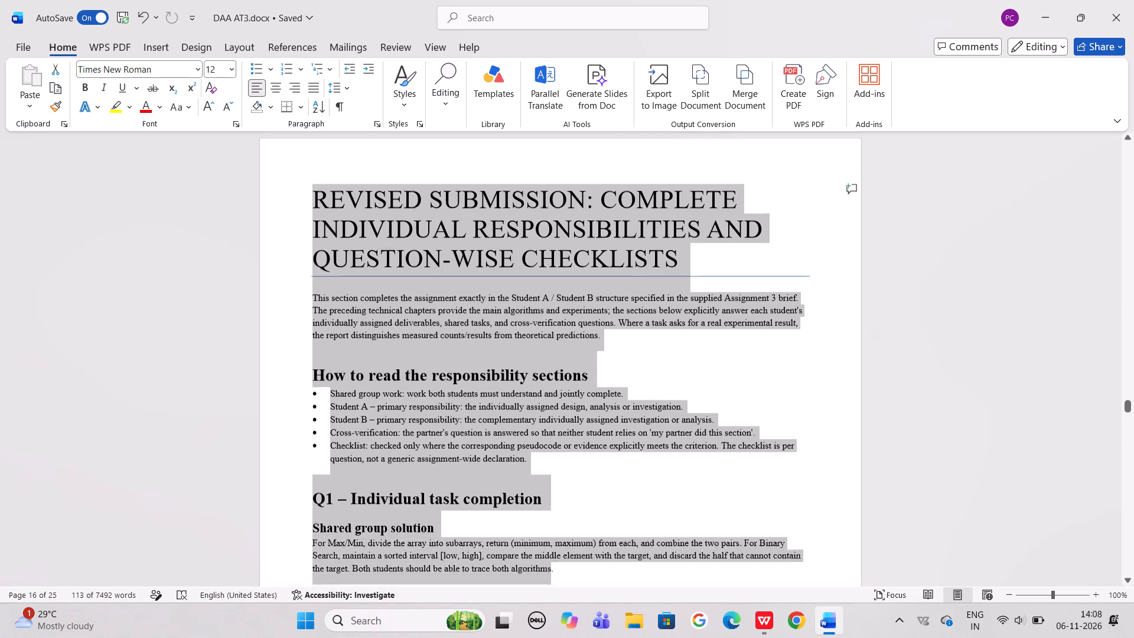
{"action": "left_click_drag", "start_coordinate": [535, 616], "coordinate": [557, 637]}
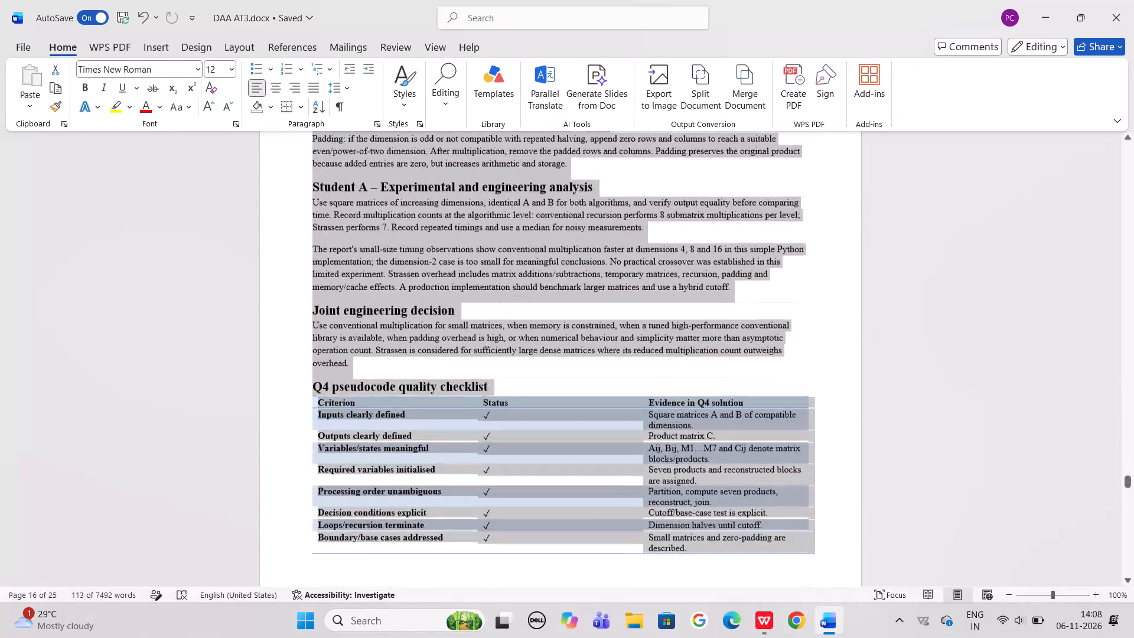
{"action": "left_click_drag", "start_coordinate": [557, 637], "coordinate": [553, 580]}
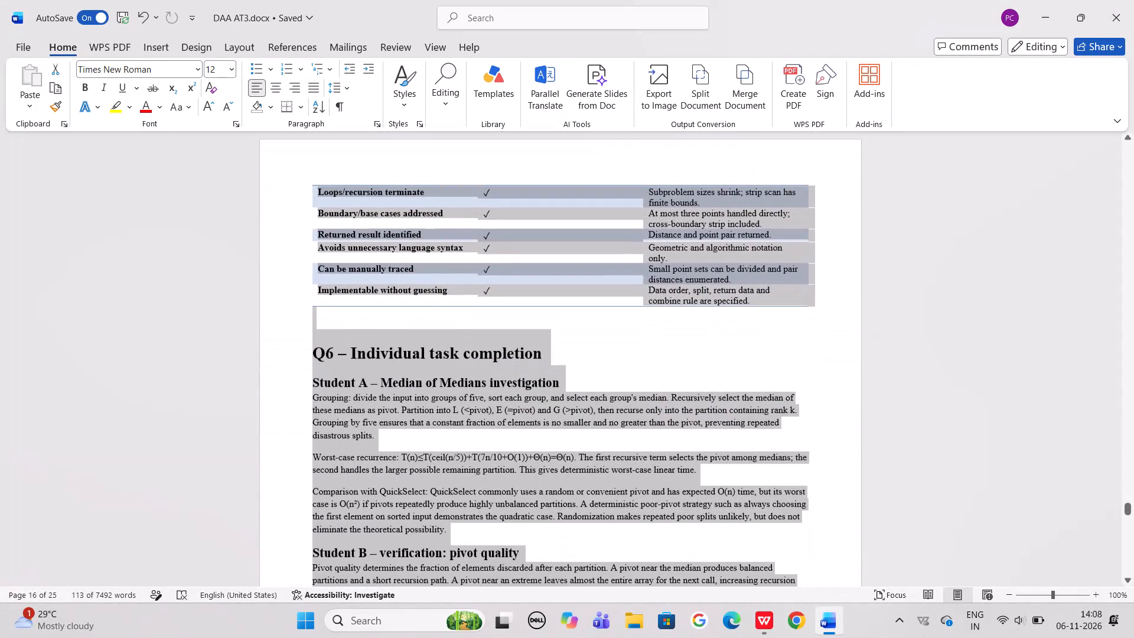
{"action": "left_click_drag", "start_coordinate": [553, 580], "coordinate": [561, 608]}
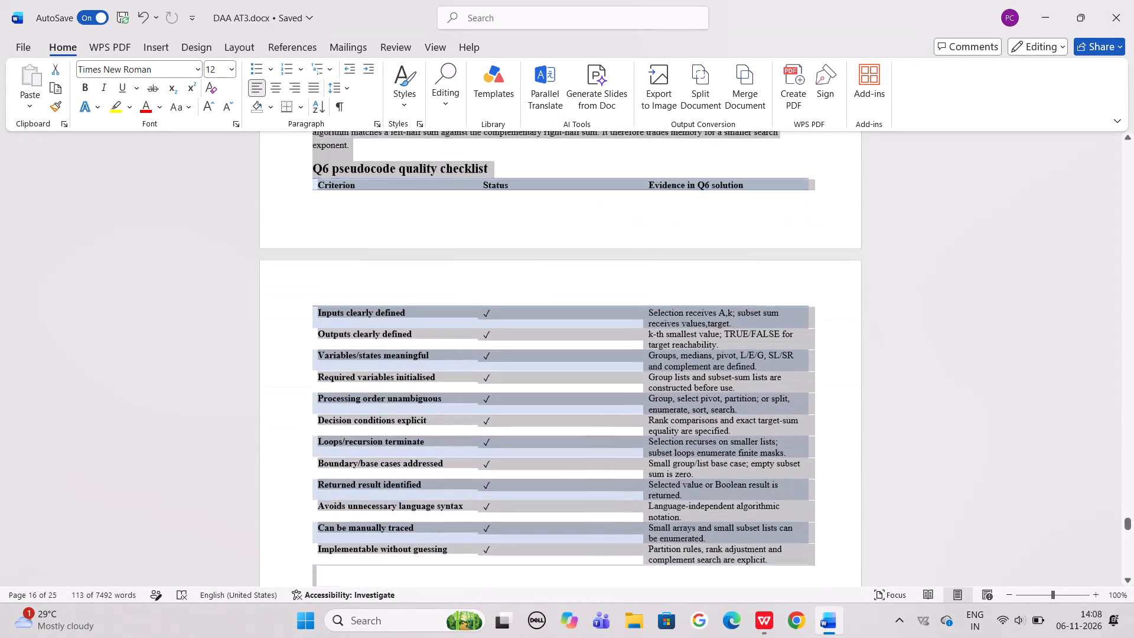
{"action": "left_click_drag", "start_coordinate": [561, 608], "coordinate": [561, 608]}
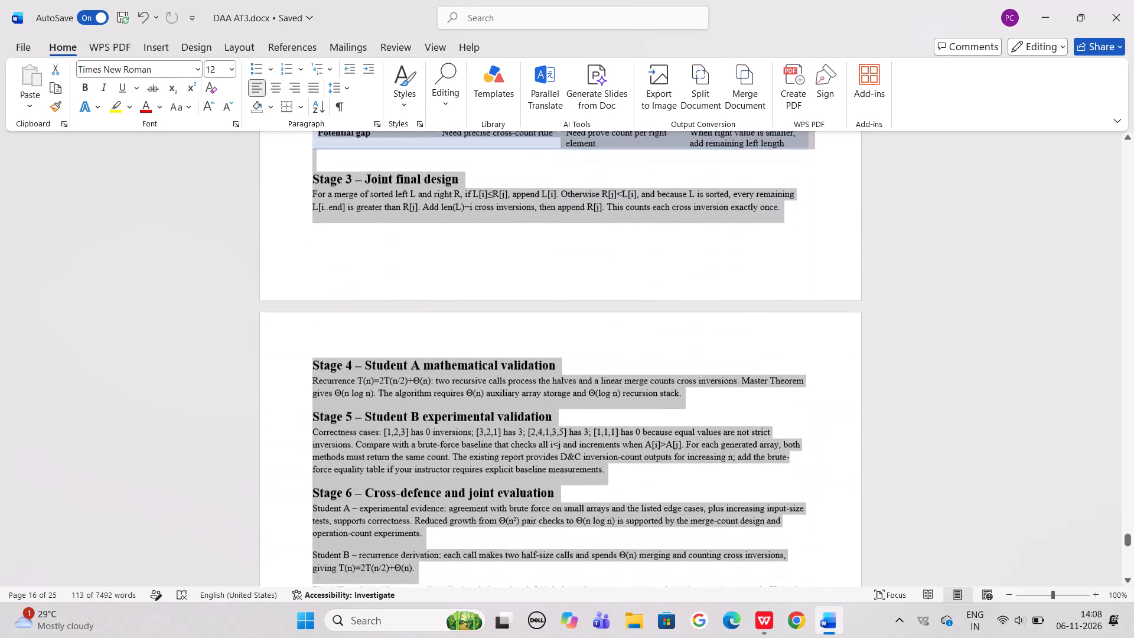
{"action": "left_click_drag", "start_coordinate": [561, 608], "coordinate": [561, 607]}
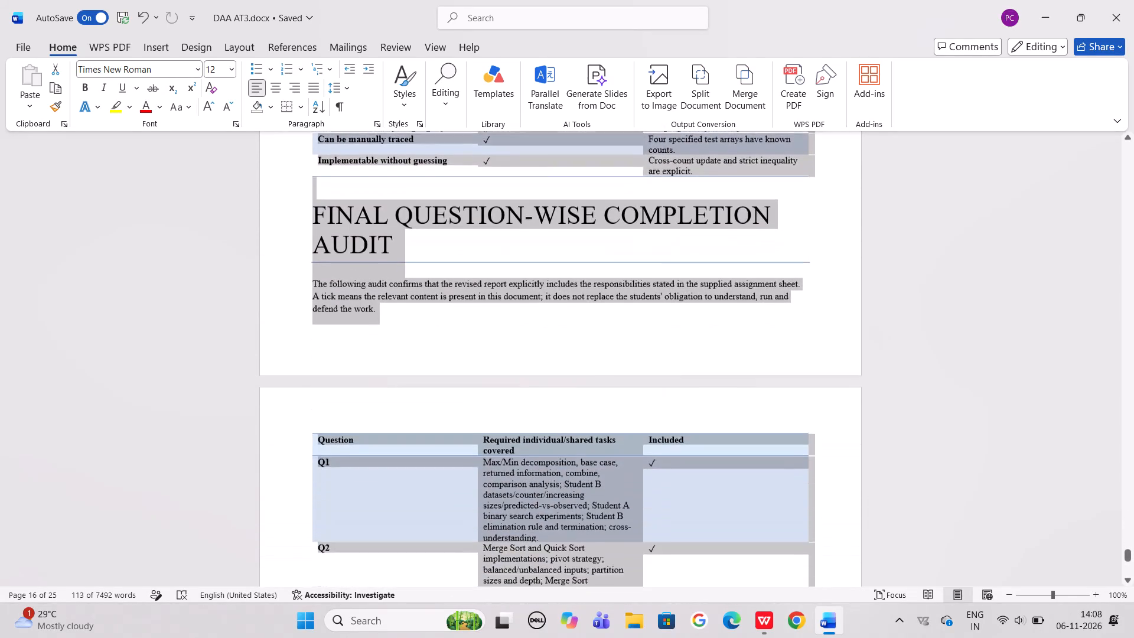
{"action": "left_click_drag", "start_coordinate": [561, 607], "coordinate": [569, 592]}
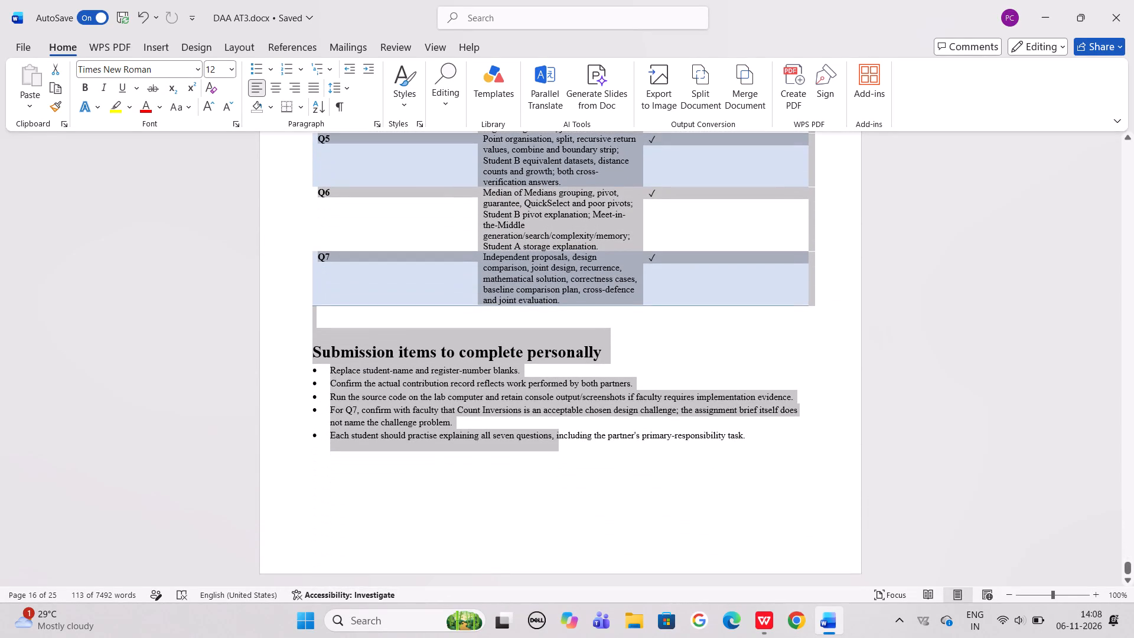
{"action": "left_click_drag", "start_coordinate": [569, 592], "coordinate": [758, 493]}
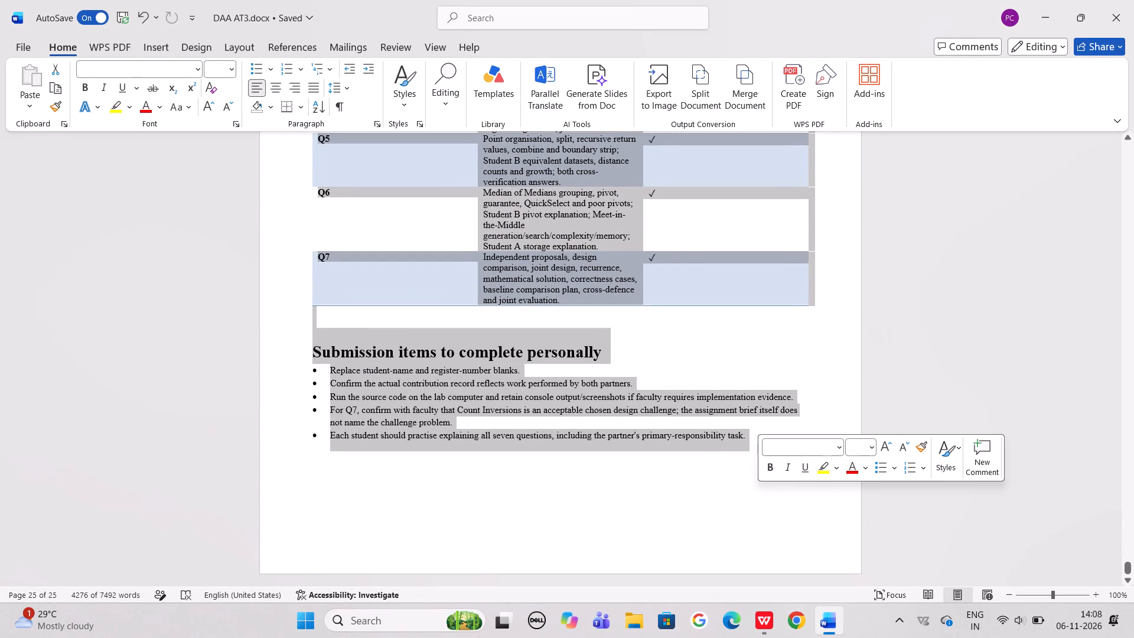
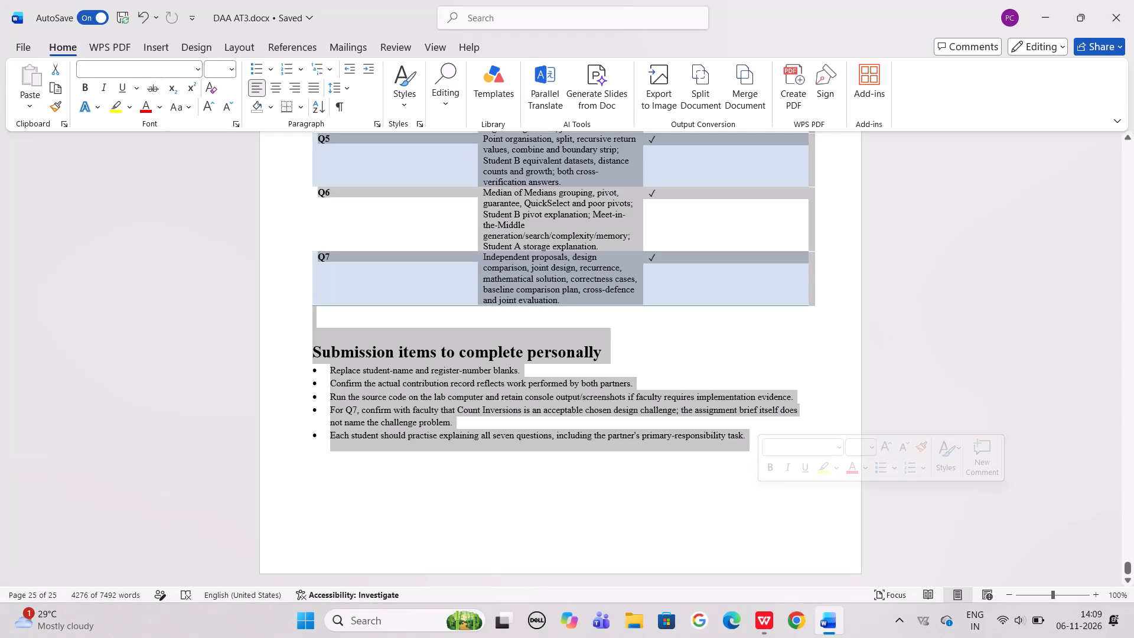
Delete the selected content from the "REVISED SUBMISSION" heading through the last bullet under "Submission items to complete personally".
{"action": "scroll", "coordinate": [624, 510], "scroll_direction": "up", "scroll_amount": 10}
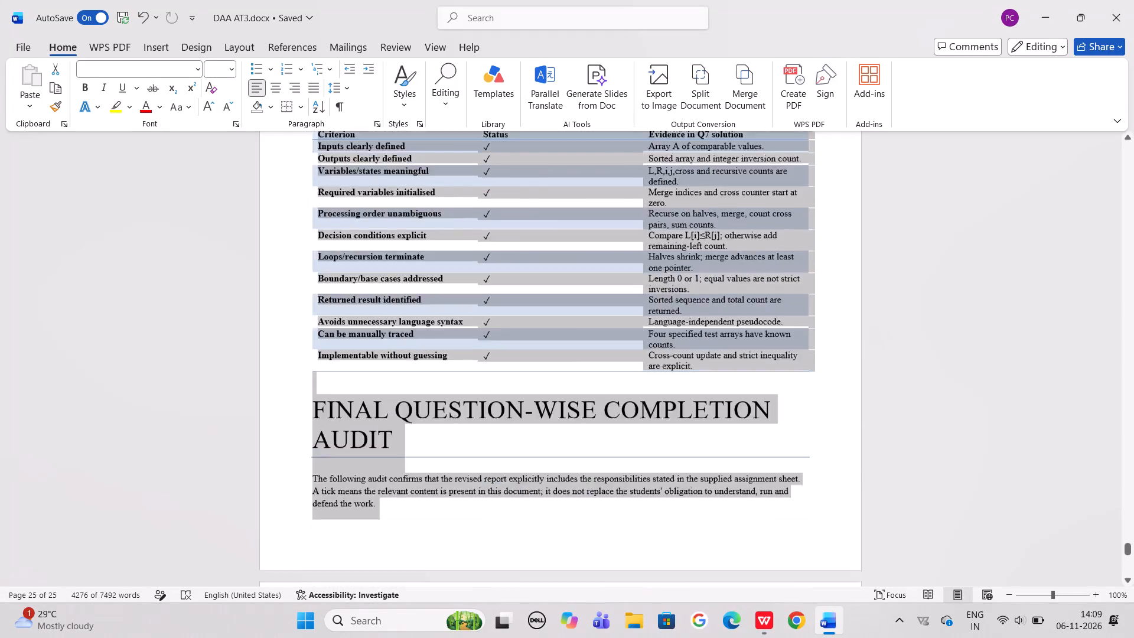
{"action": "scroll", "coordinate": [624, 510], "scroll_direction": "up", "scroll_amount": 1}
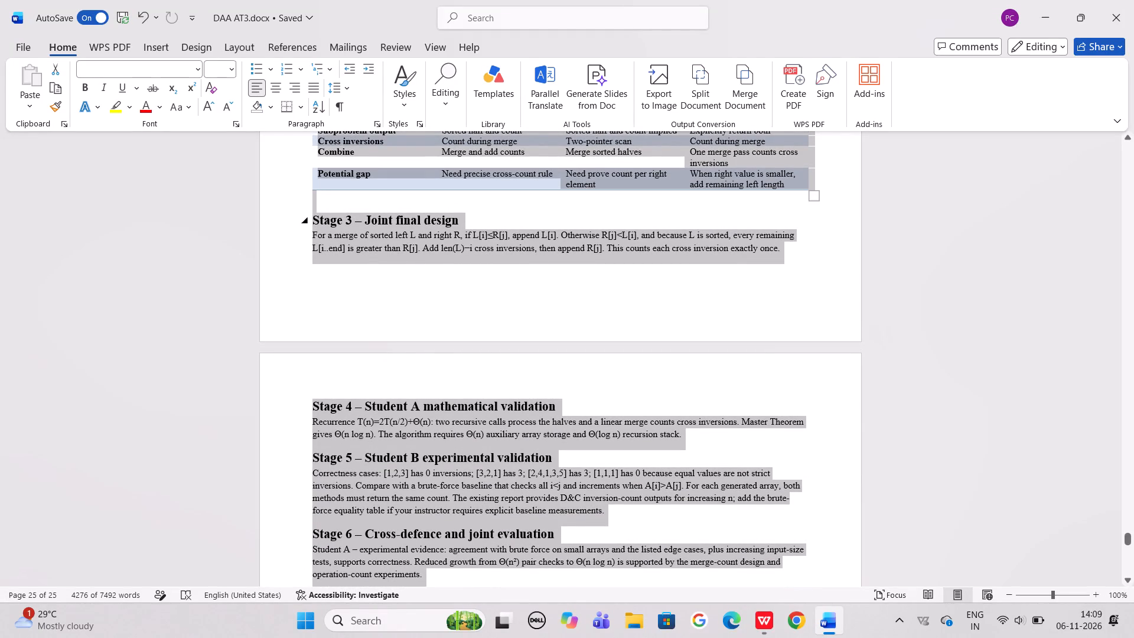
{"action": "key", "text": "BackSpace"}
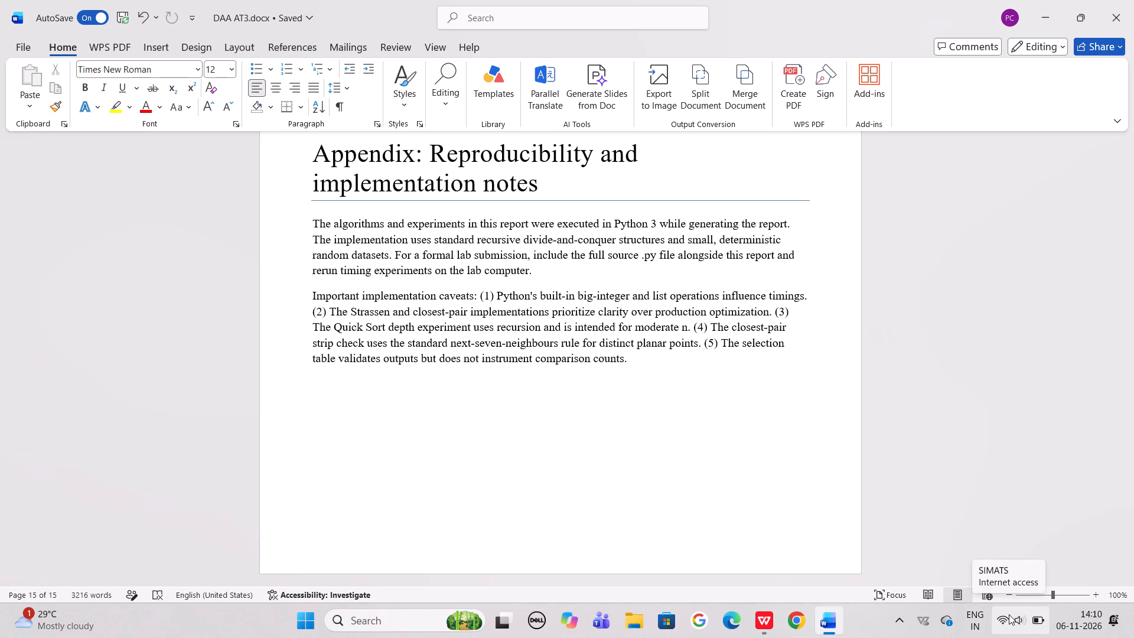
Close the edited DAA AT3.docx document in Word.
{"action": "left_click", "coordinate": [1119, 0]}
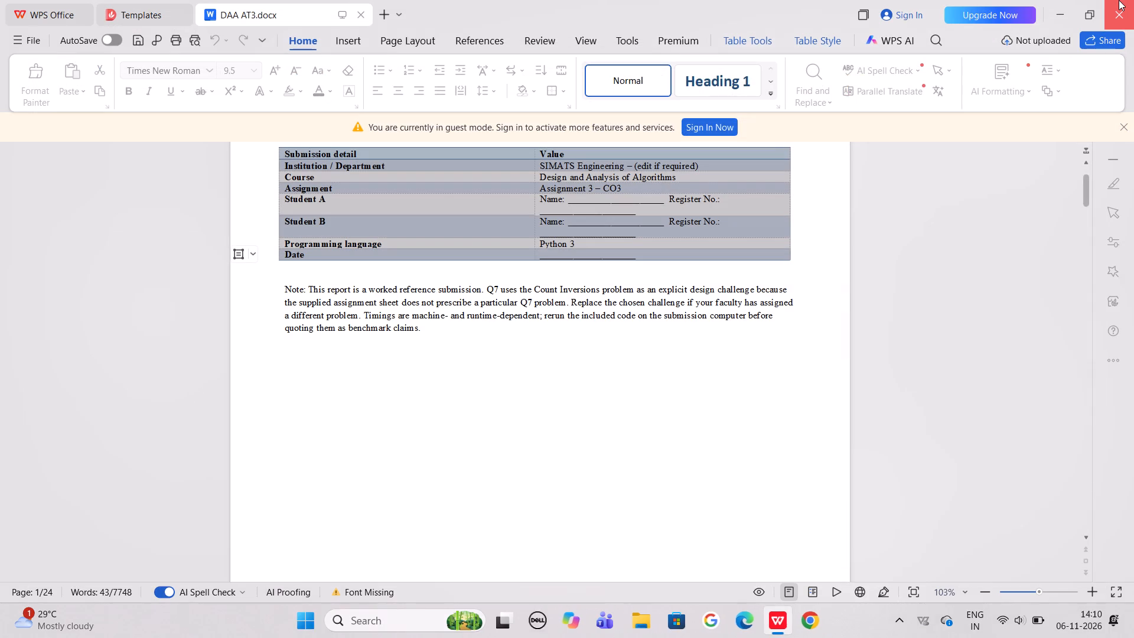